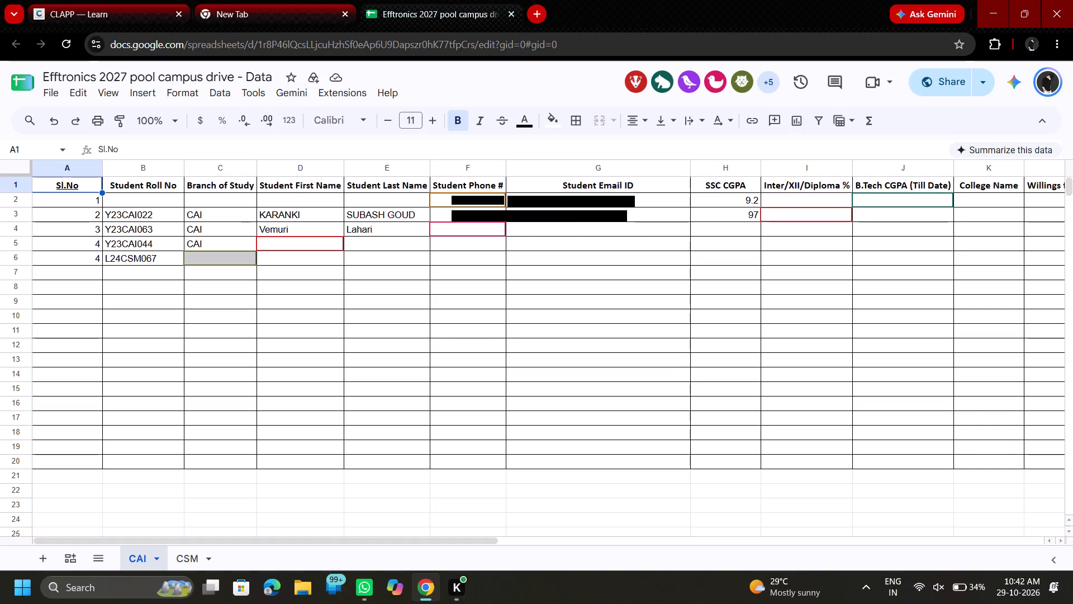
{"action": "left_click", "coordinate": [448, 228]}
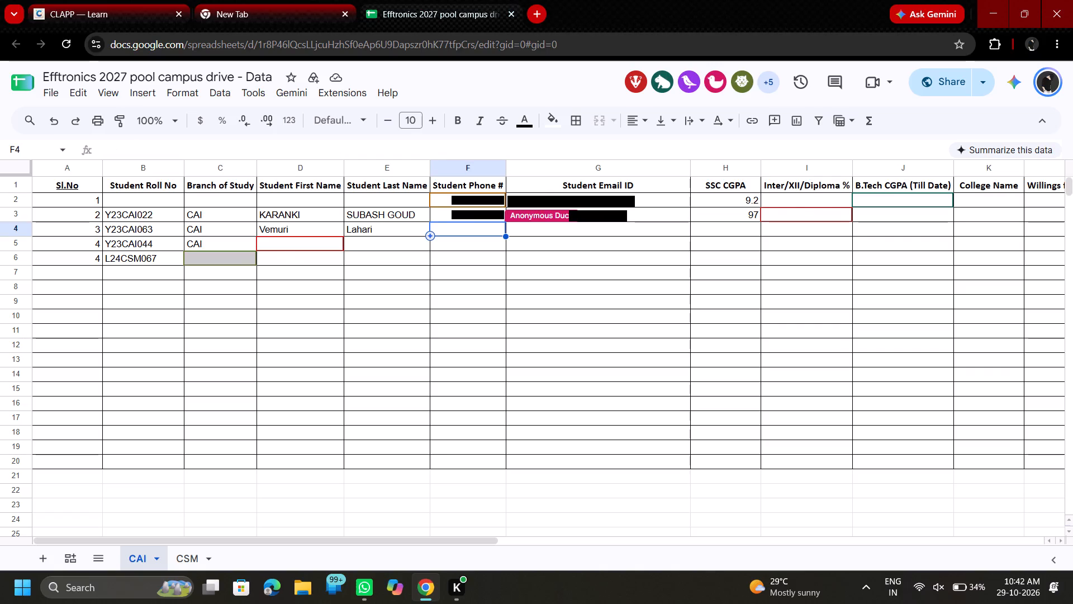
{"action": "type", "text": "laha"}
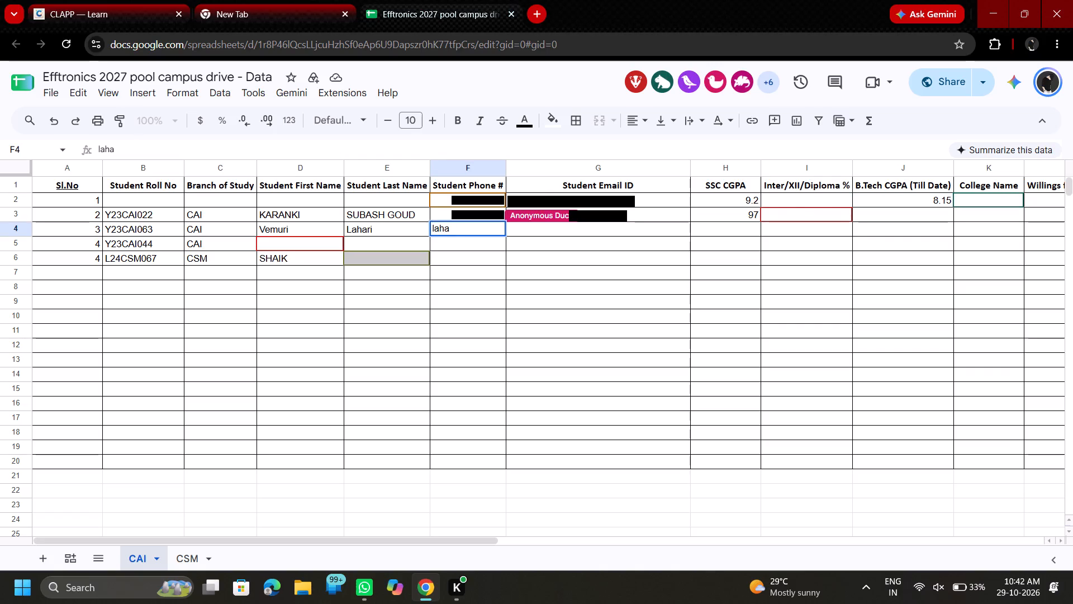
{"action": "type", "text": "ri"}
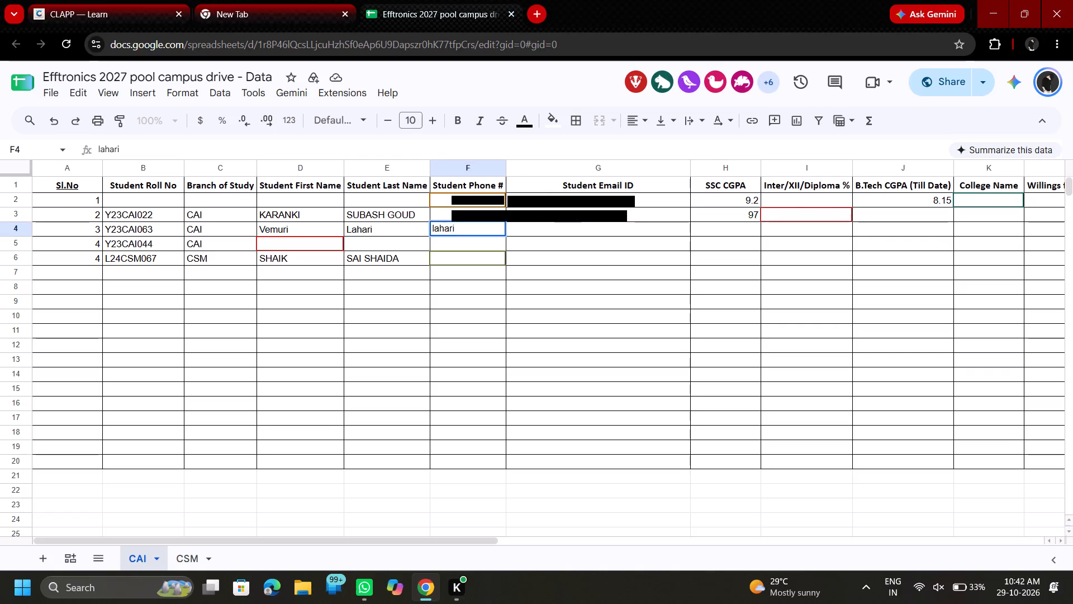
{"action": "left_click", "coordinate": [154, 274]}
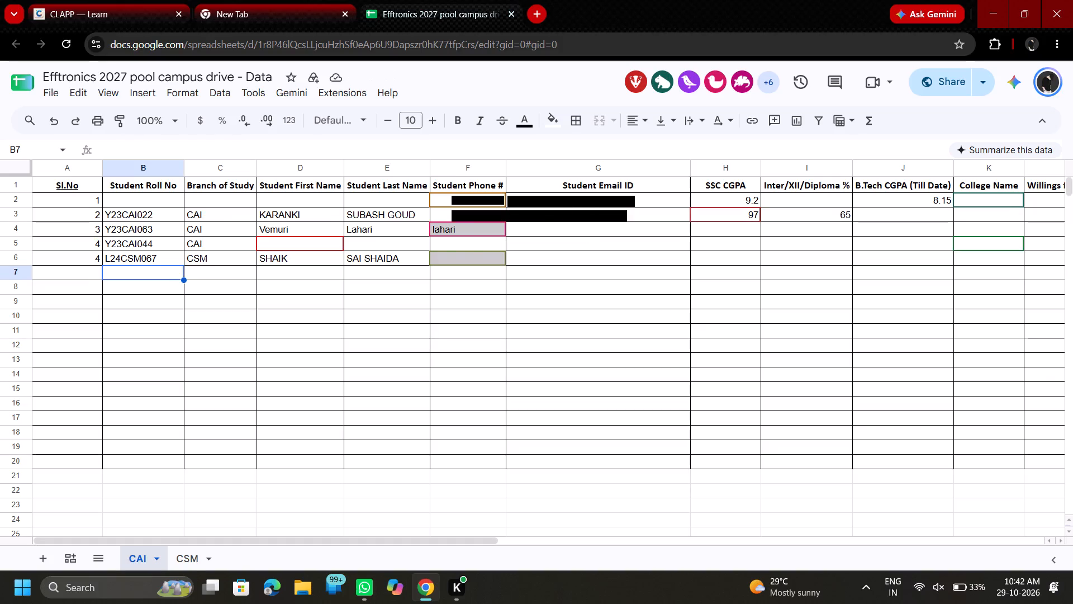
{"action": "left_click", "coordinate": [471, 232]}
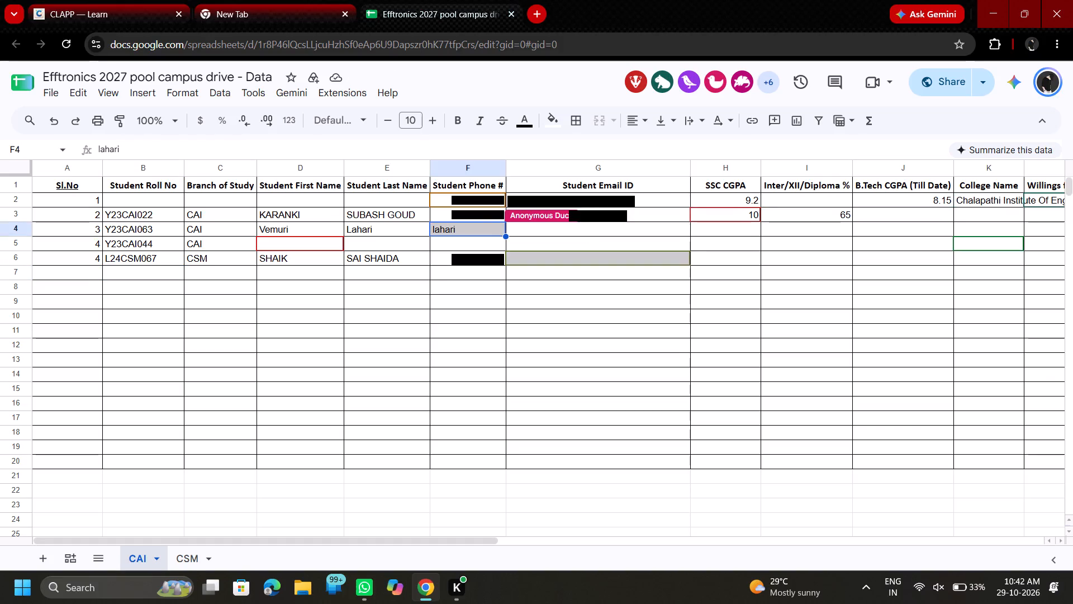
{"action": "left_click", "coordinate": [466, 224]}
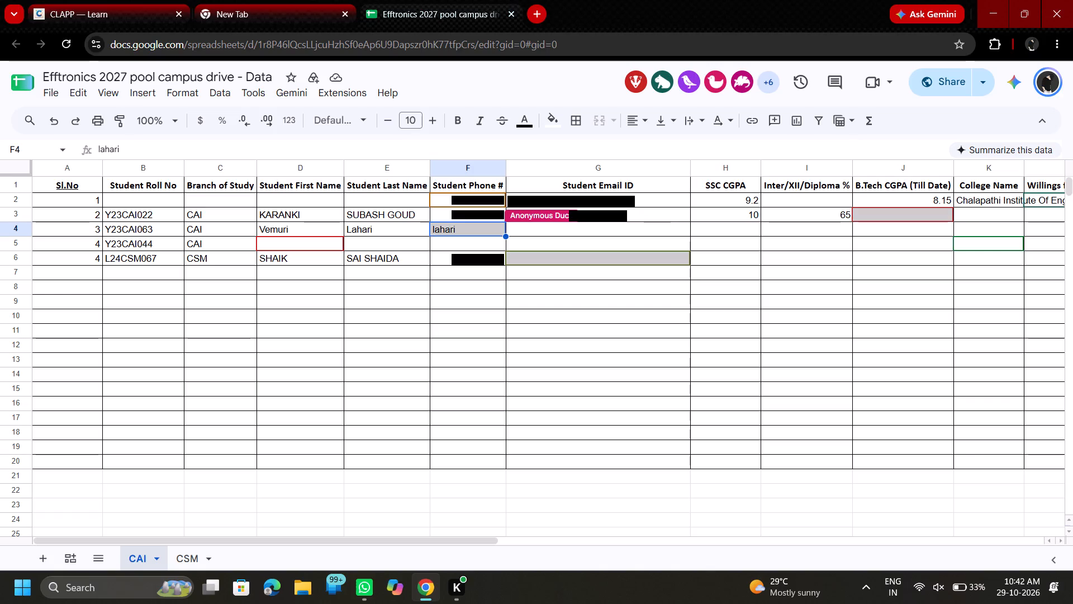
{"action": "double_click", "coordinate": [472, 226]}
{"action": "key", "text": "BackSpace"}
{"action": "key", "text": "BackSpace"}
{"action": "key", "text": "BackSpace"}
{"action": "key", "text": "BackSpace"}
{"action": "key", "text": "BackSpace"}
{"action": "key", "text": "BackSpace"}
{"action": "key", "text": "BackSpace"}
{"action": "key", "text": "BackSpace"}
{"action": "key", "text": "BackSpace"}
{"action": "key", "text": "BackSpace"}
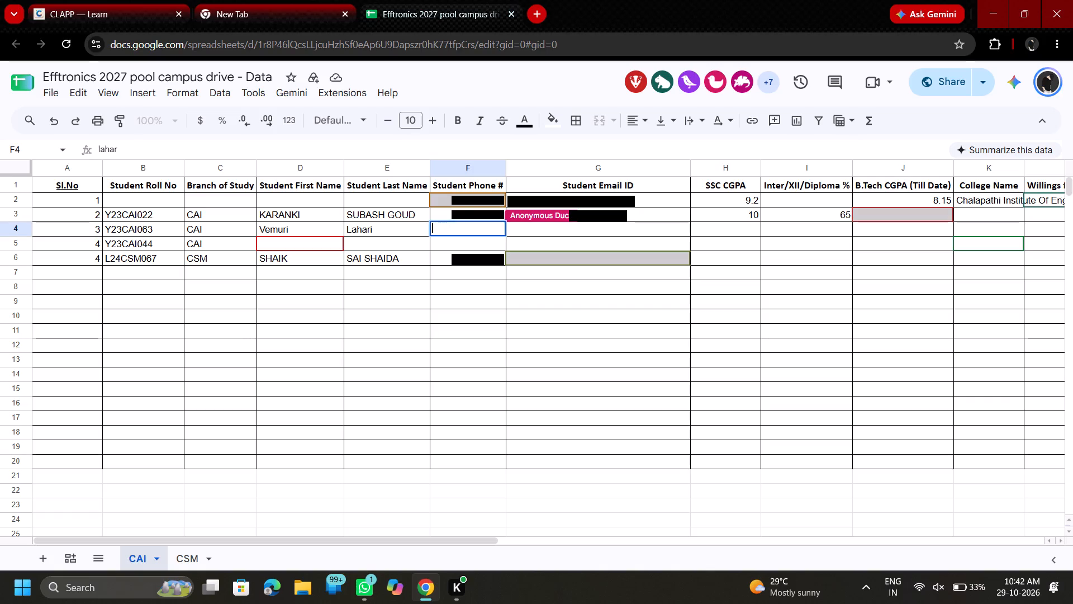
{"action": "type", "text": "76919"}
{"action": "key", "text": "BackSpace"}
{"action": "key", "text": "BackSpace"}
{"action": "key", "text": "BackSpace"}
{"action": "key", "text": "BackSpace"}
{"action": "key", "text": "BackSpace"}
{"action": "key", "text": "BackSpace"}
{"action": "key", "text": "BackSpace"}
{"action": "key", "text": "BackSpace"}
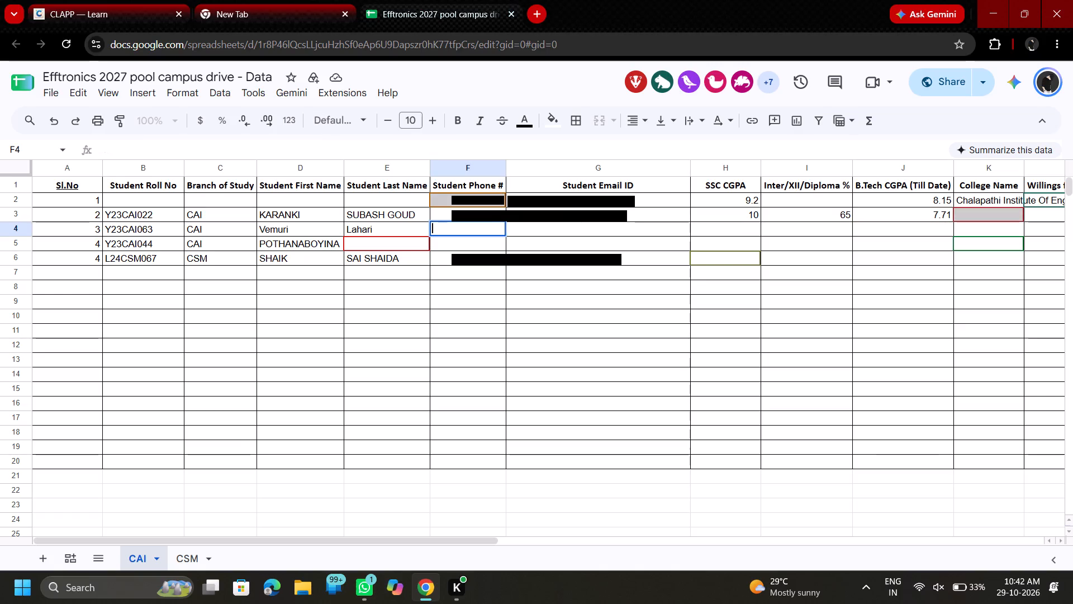
Start a new student record in row 7 with serial number 5, the student's roll number and branch CAI.
{"action": "left_click", "coordinate": [92, 270]}
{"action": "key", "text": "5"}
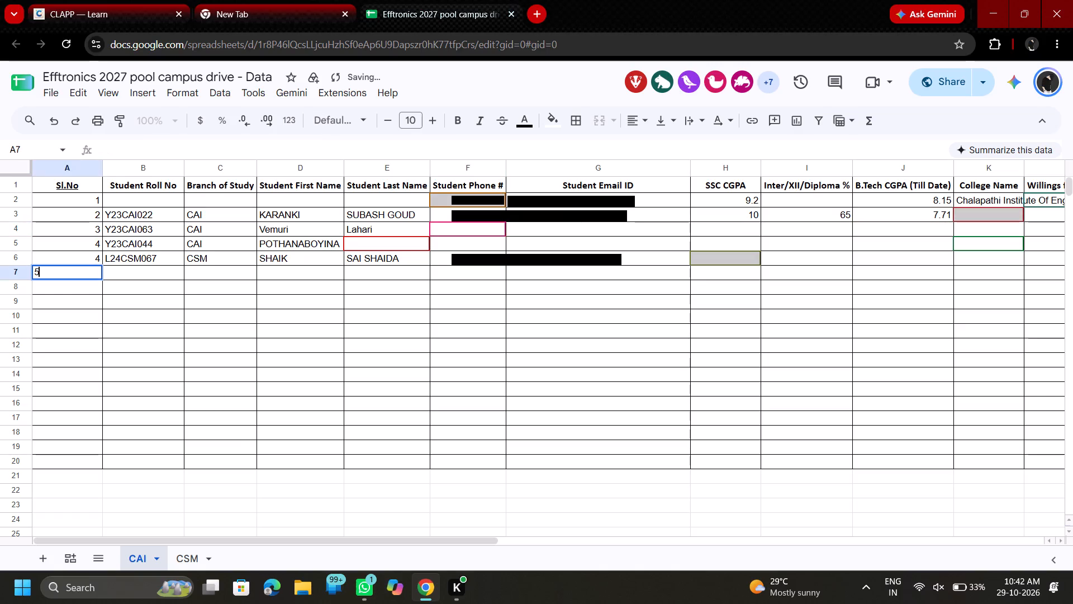
{"action": "left_click", "coordinate": [139, 271]}
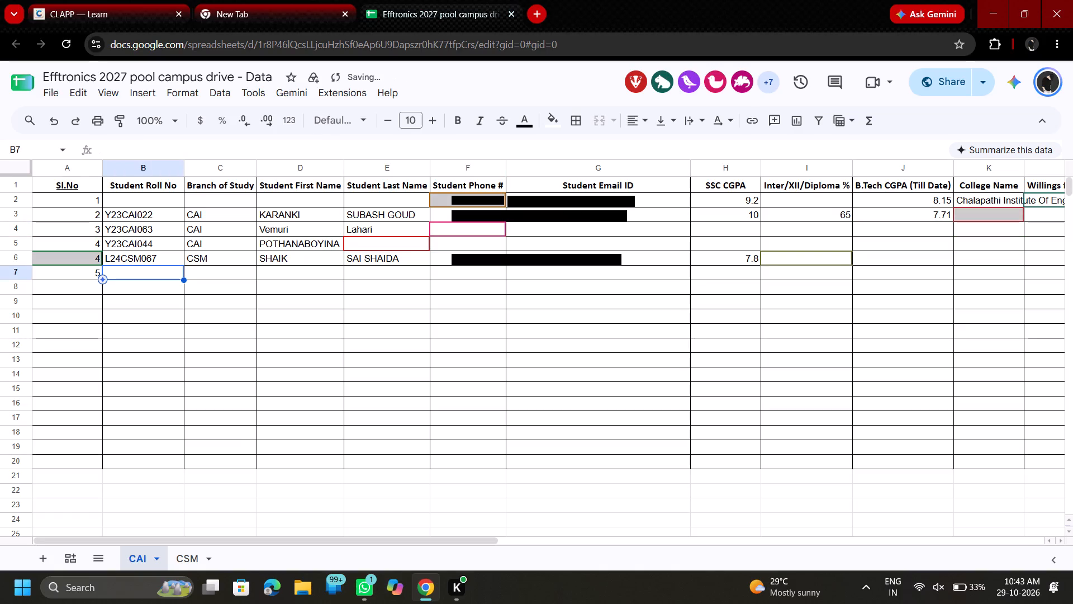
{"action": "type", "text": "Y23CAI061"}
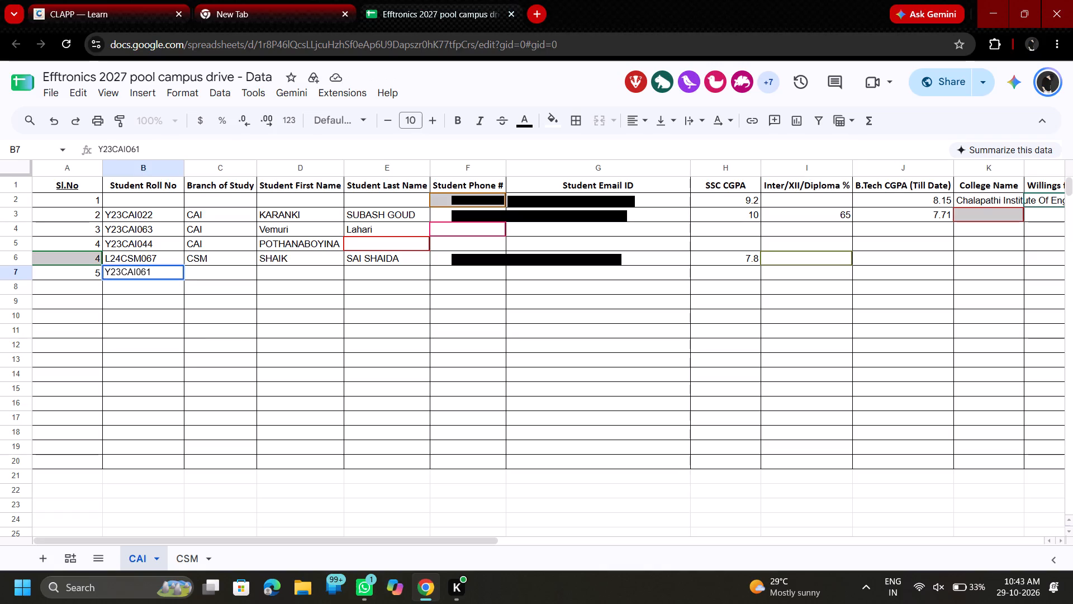
{"action": "left_click", "coordinate": [211, 271]}
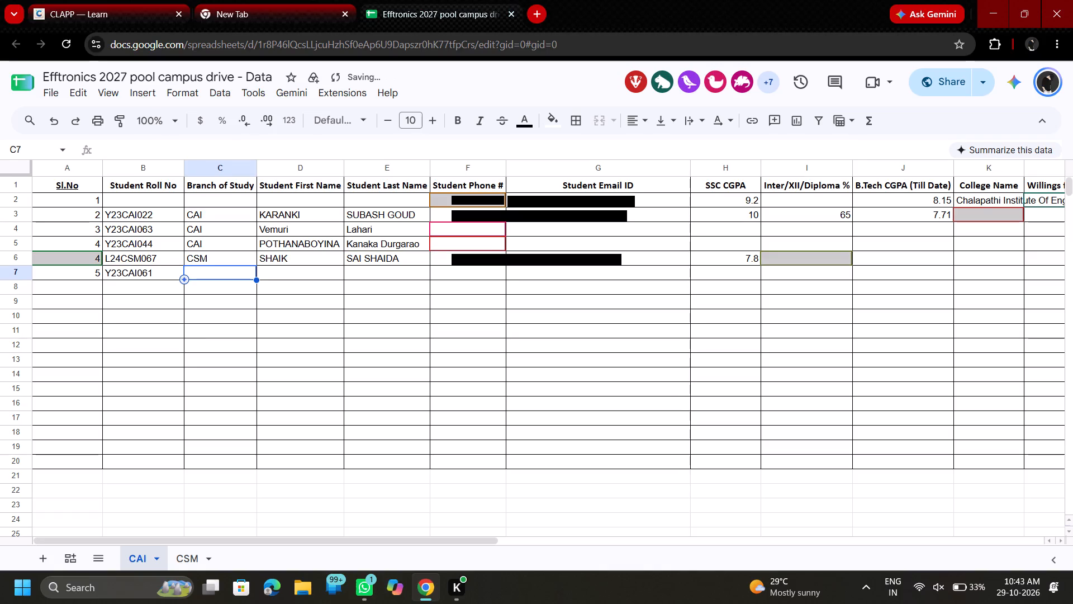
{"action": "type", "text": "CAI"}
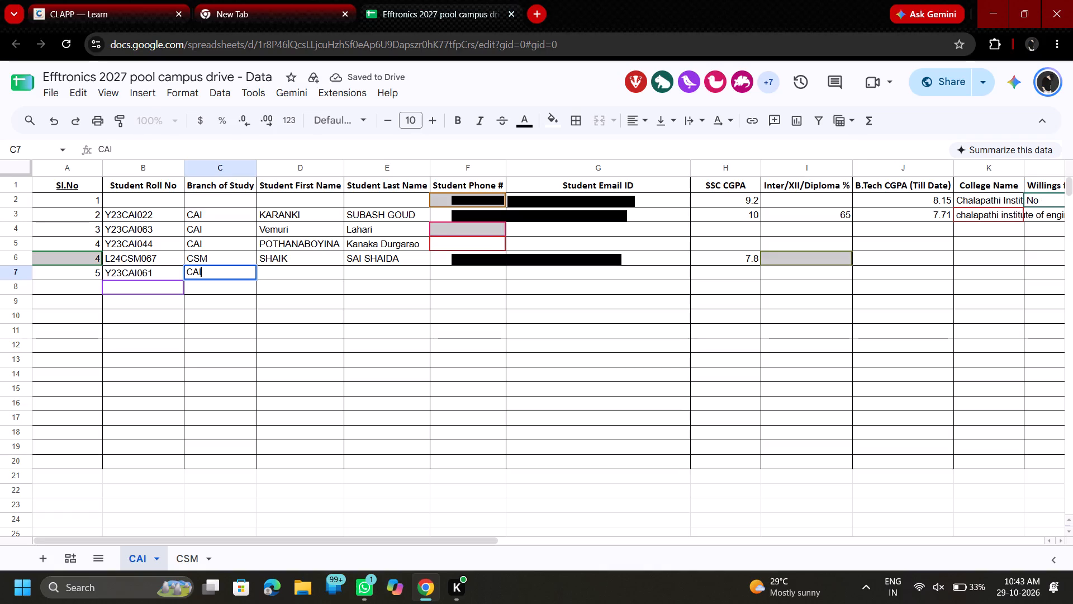
Enter the student's first name and last name in their columns of row 7, in capital letters.
{"action": "left_click", "coordinate": [324, 276]}
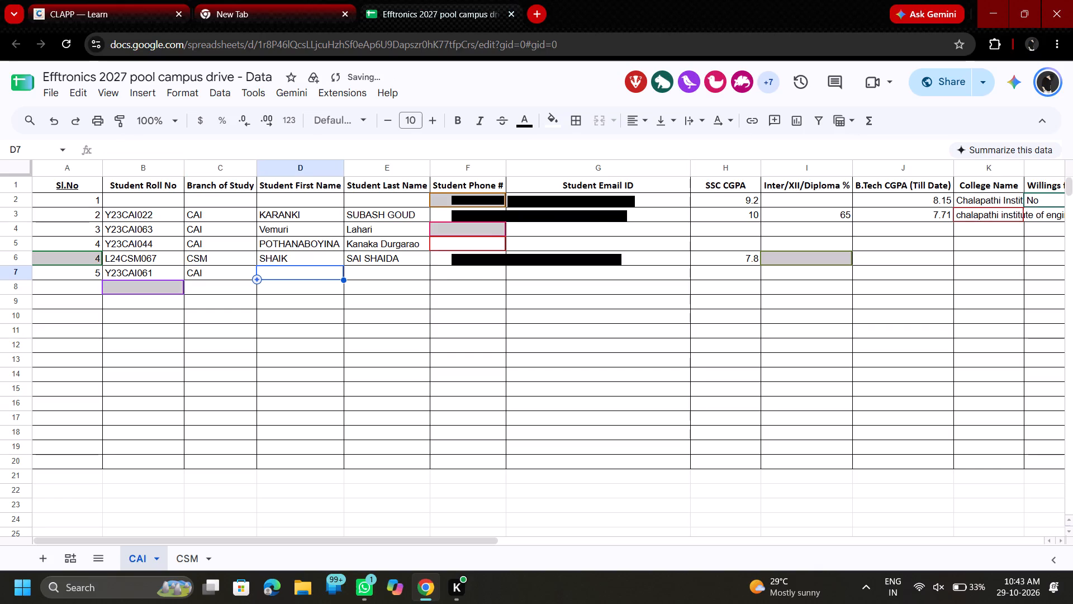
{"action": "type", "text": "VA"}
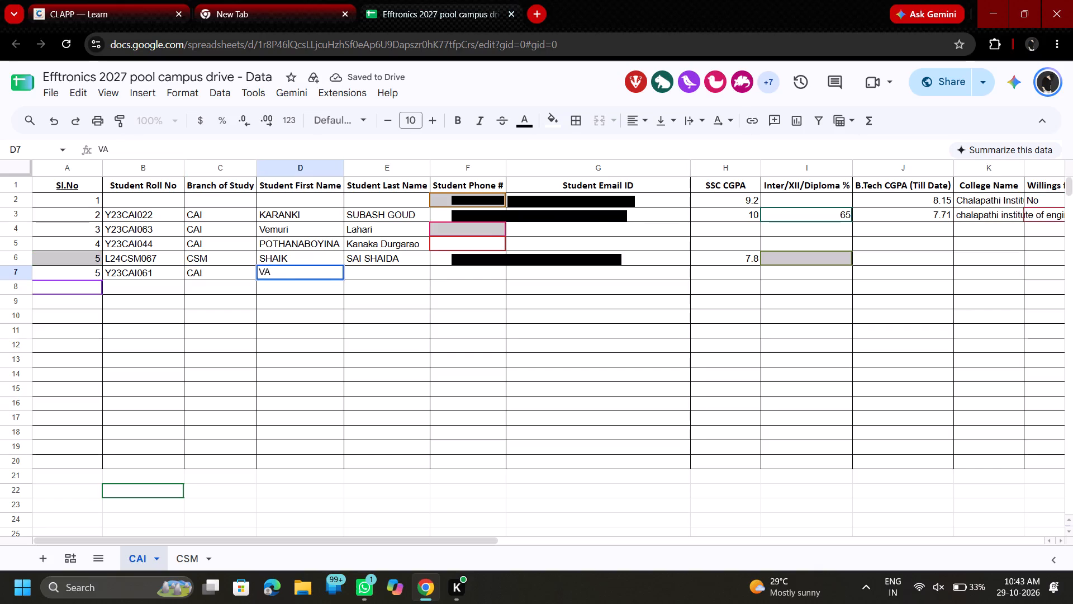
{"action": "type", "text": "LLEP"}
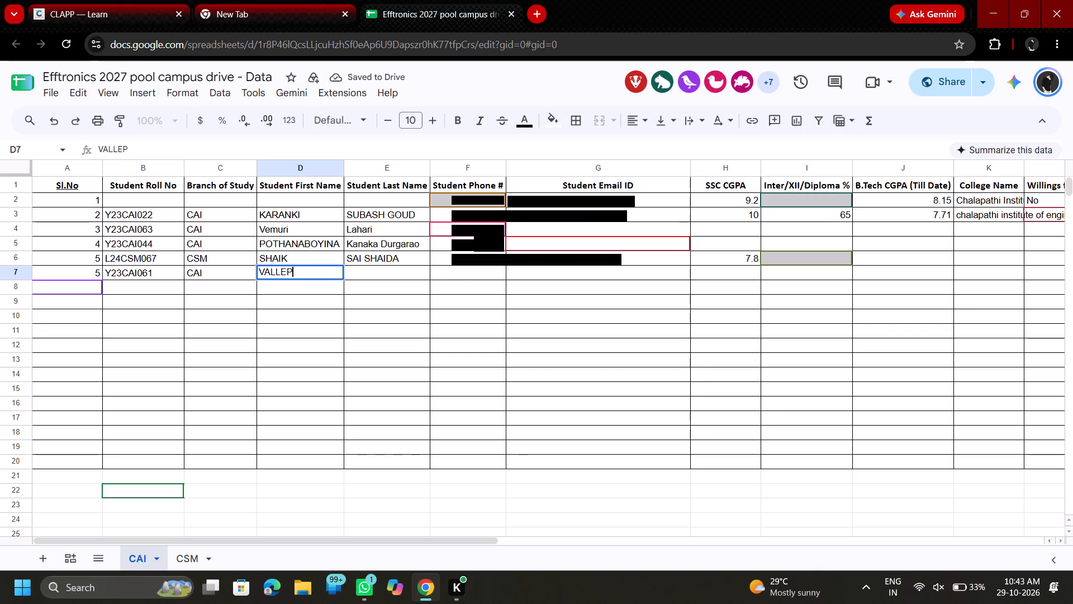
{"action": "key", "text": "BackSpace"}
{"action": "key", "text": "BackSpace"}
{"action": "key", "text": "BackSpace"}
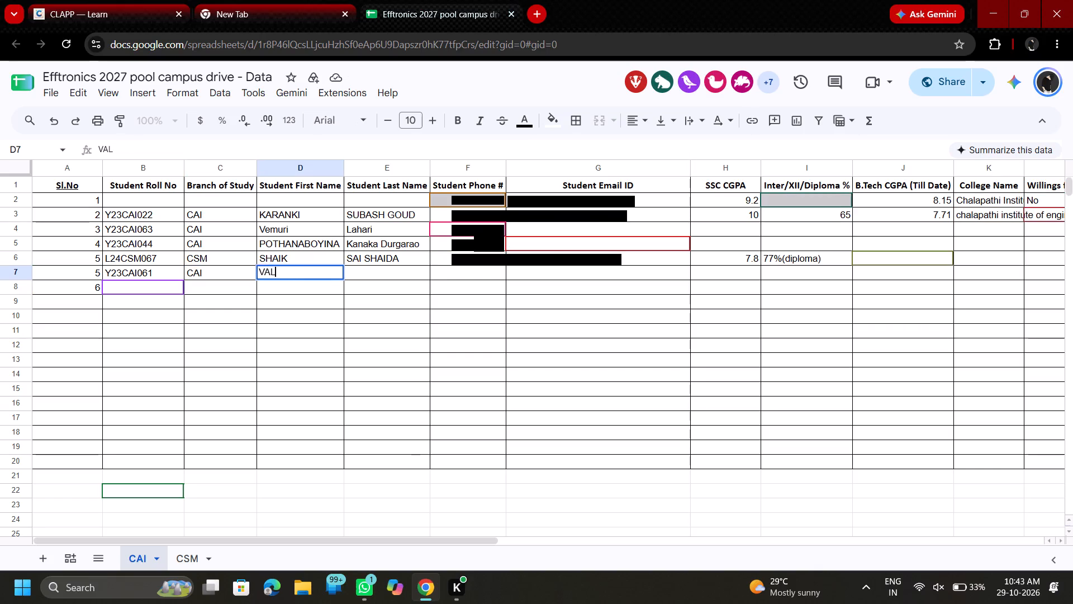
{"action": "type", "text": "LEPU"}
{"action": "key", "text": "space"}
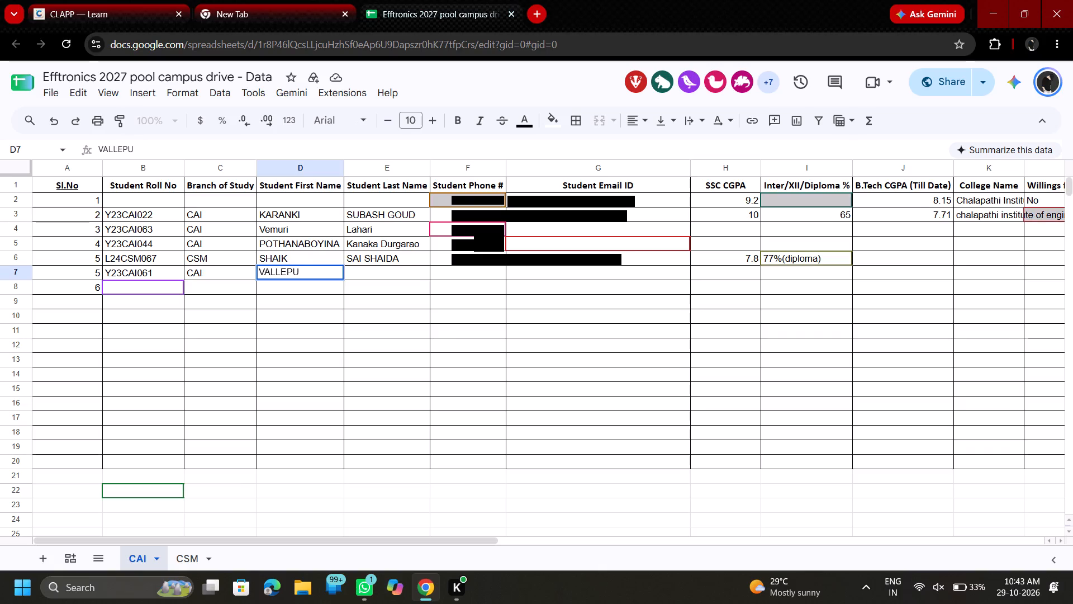
{"action": "left_click", "coordinate": [403, 273]}
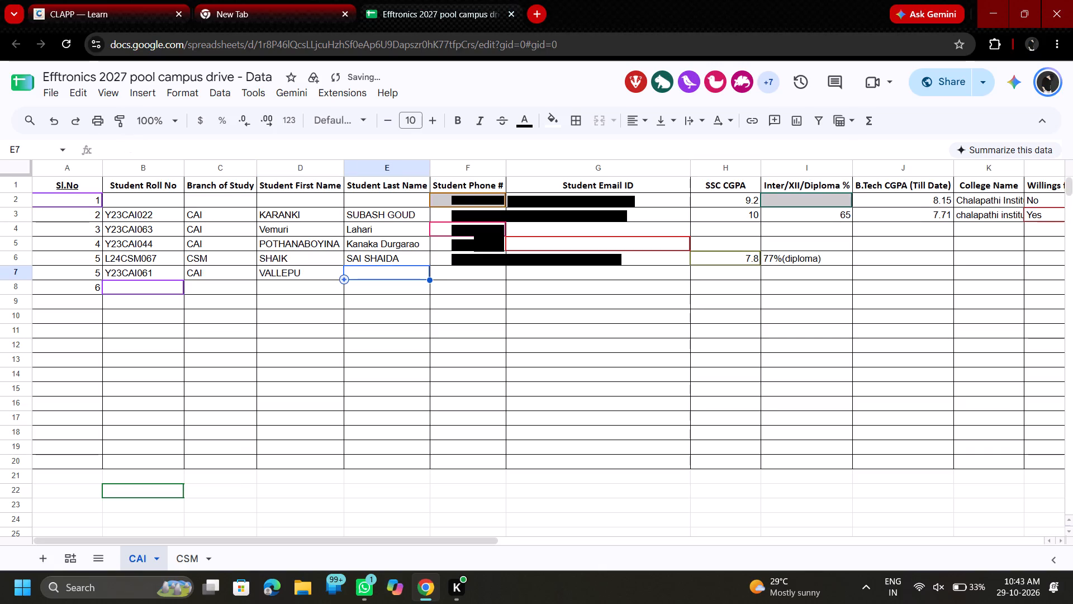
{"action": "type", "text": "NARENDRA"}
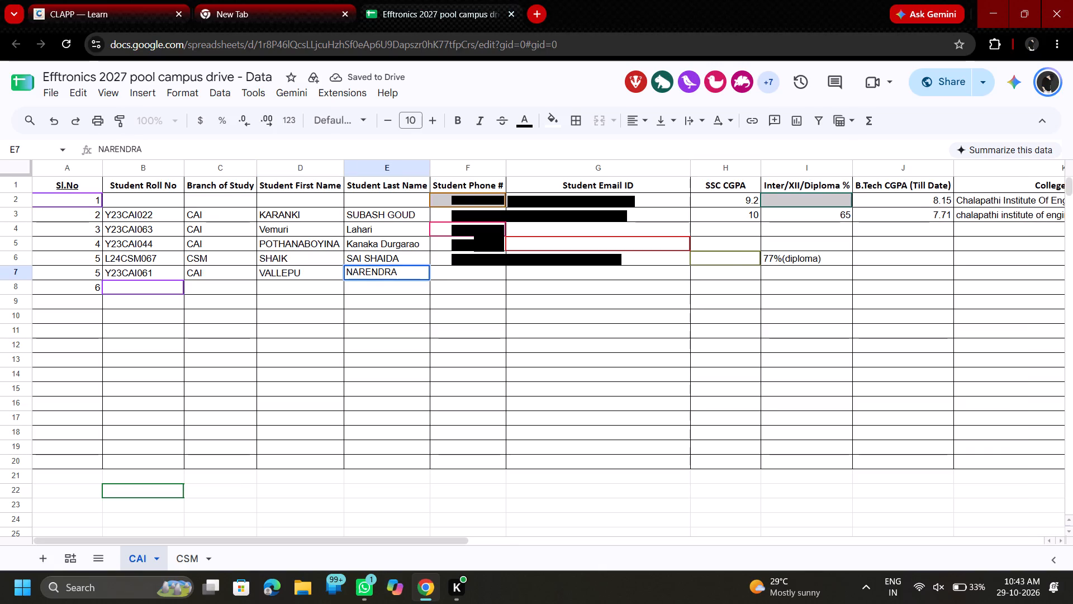
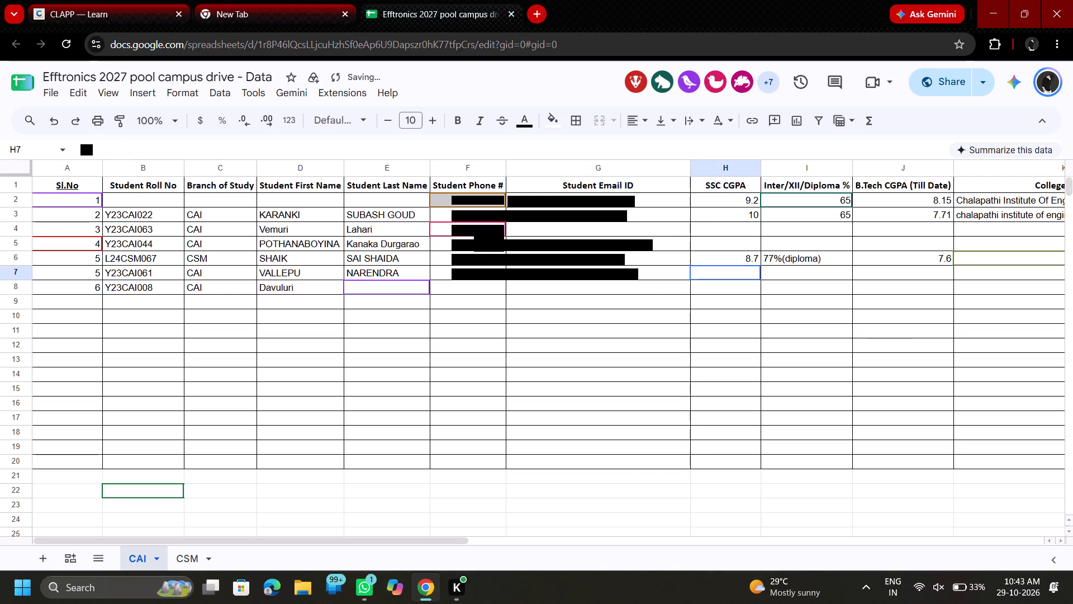
Enter 95.5 as the SSC CGPA and 84.9 as the Inter/XII/Diploma percentage in row 7.
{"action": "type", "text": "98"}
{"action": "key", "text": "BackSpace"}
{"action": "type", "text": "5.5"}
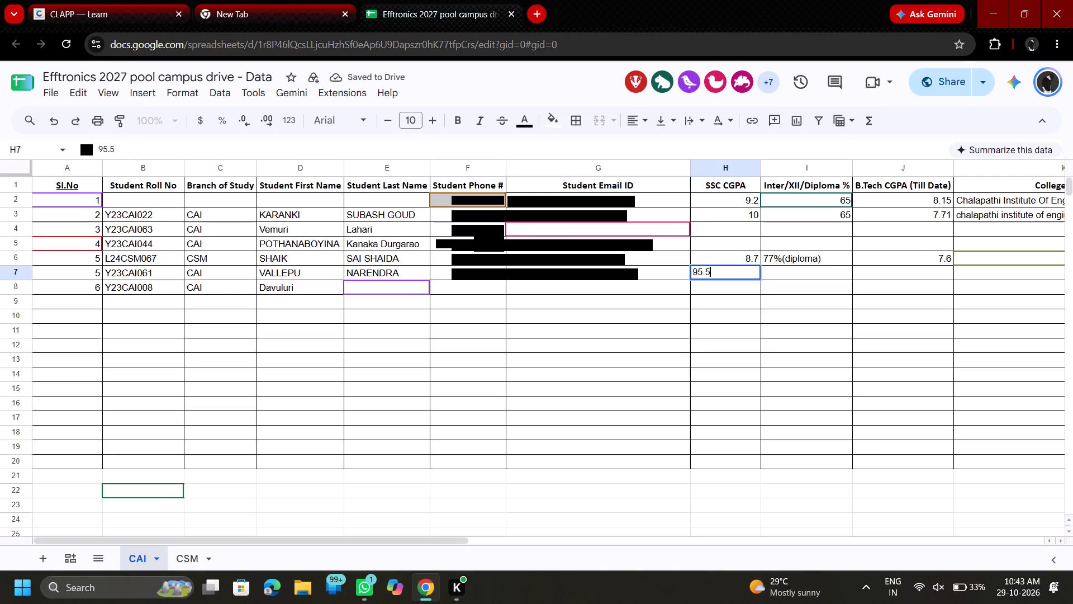
{"action": "left_click", "coordinate": [792, 270]}
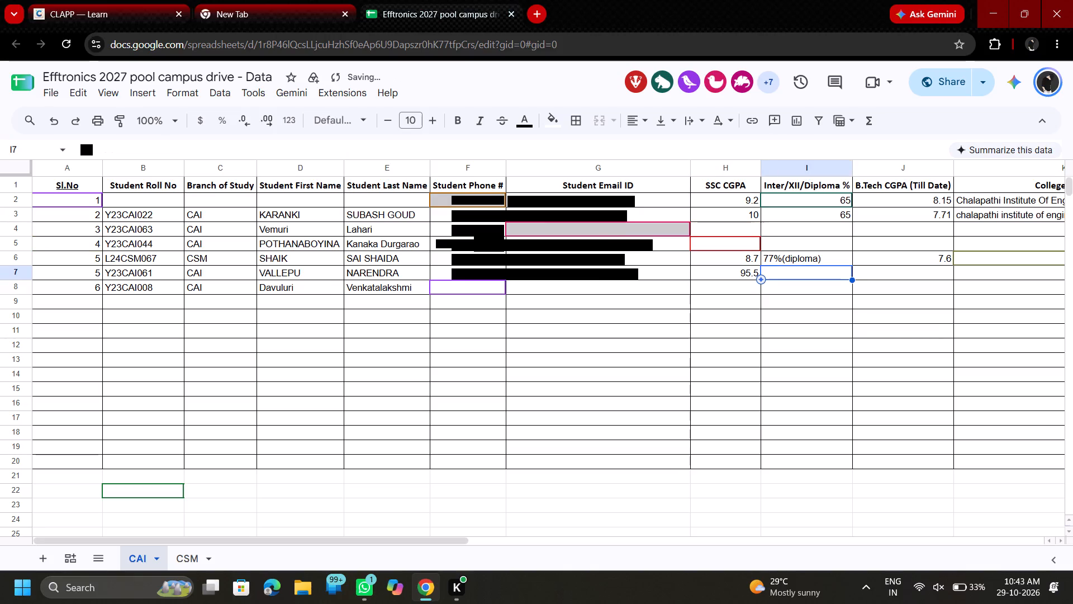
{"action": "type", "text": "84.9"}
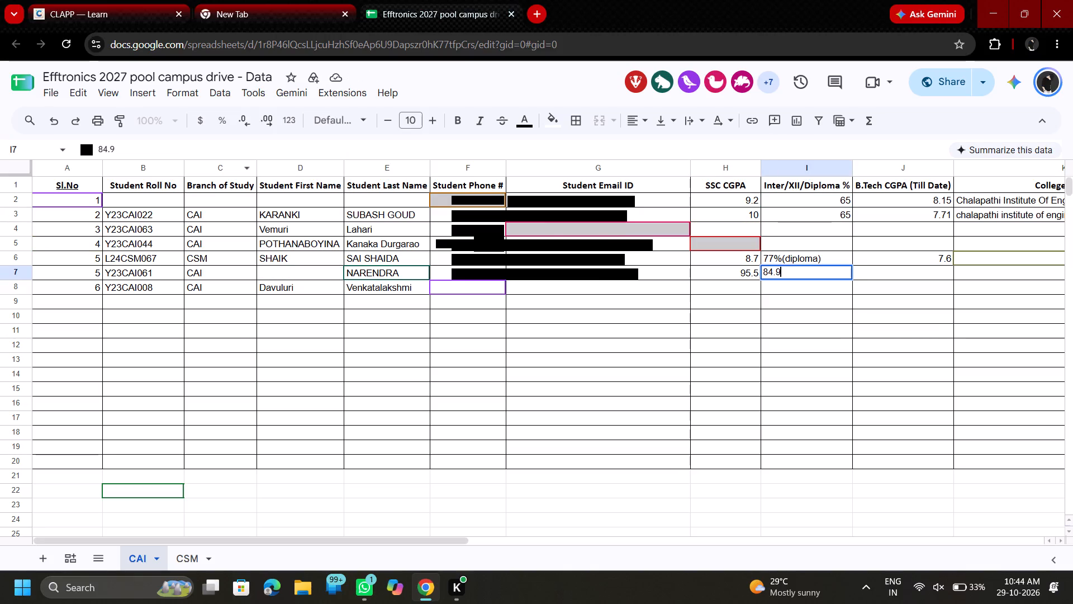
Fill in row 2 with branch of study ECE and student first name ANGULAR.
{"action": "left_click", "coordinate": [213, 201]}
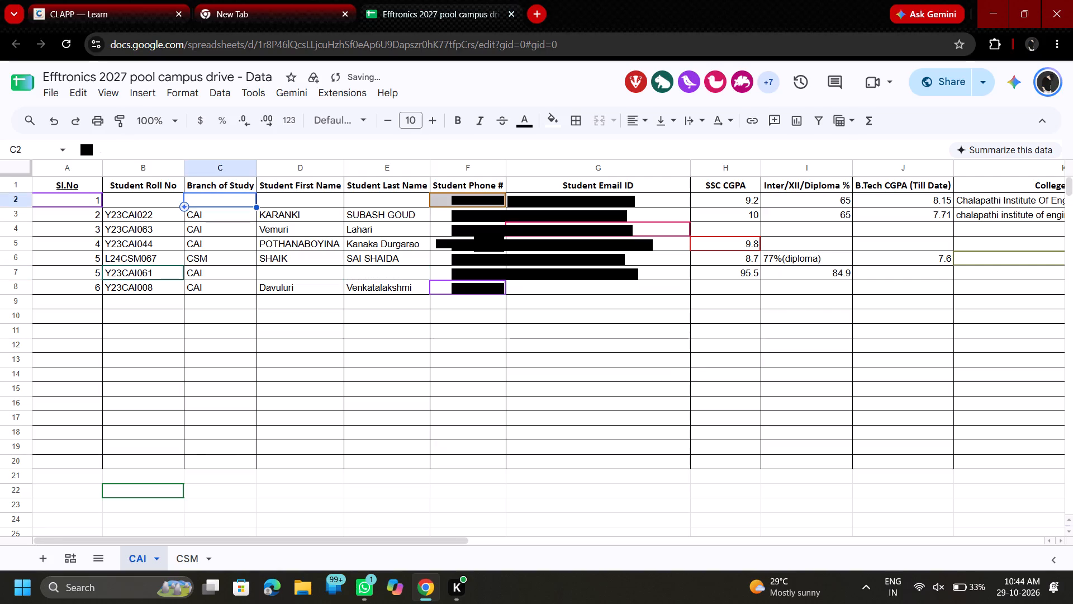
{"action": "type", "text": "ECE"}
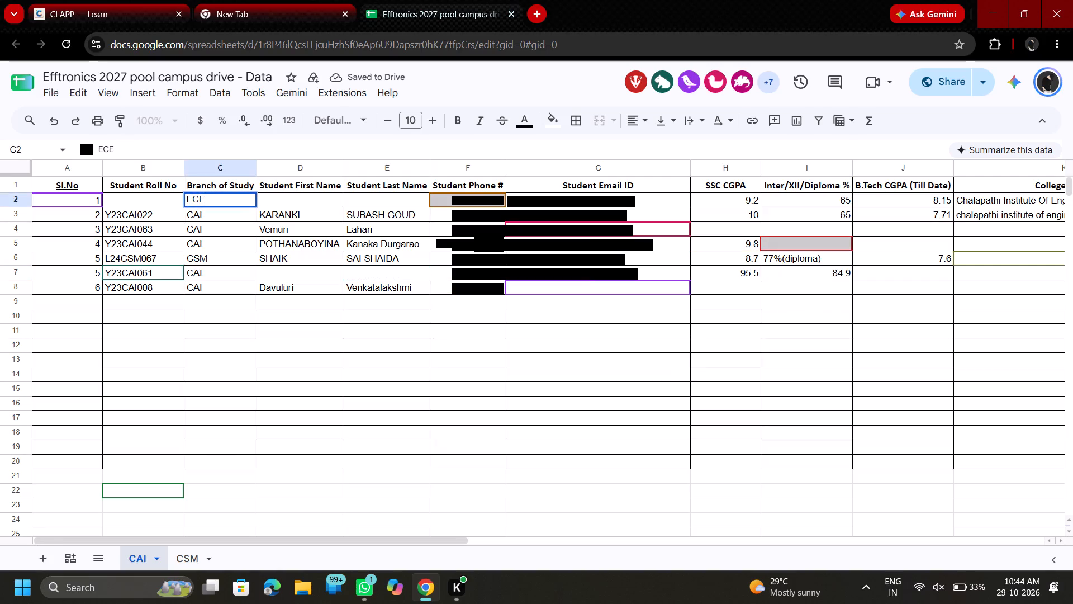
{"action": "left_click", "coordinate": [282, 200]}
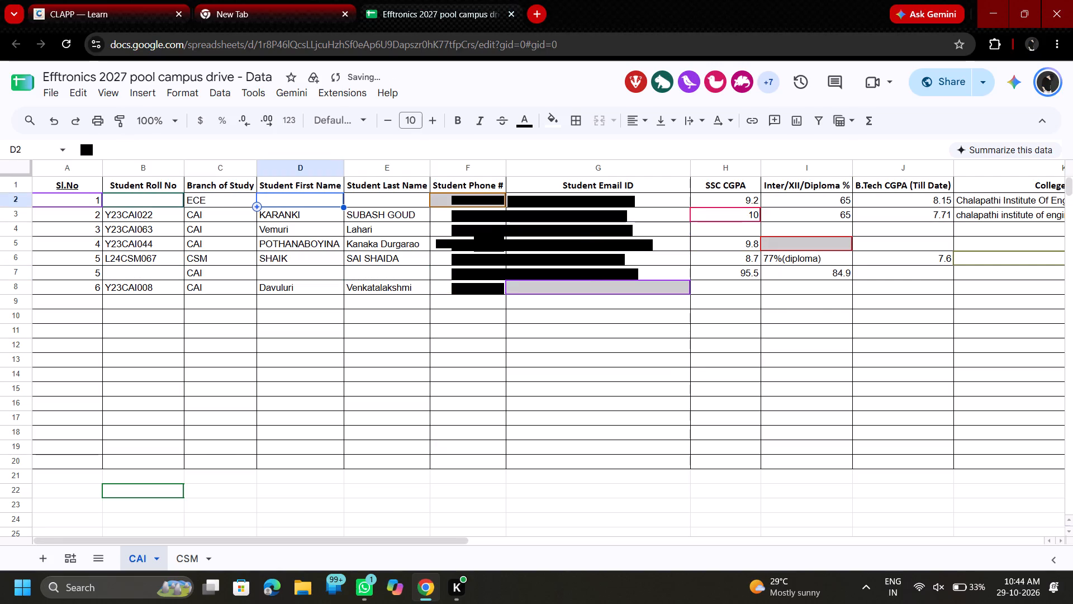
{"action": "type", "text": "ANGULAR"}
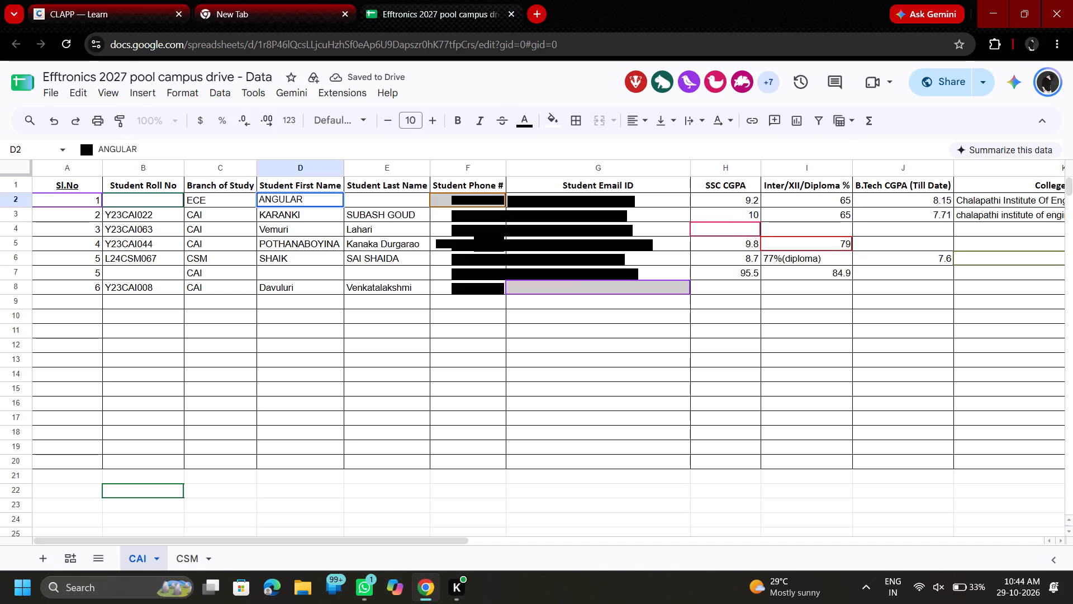
Enter the student's three-word last name in row 2 in capital letters.
{"action": "left_click", "coordinate": [397, 202]}
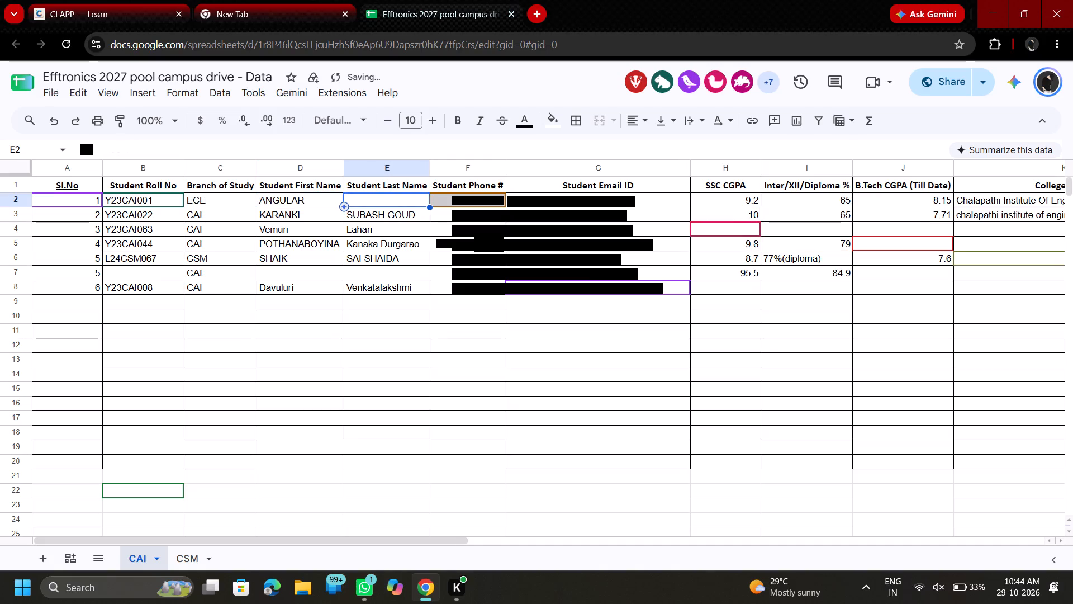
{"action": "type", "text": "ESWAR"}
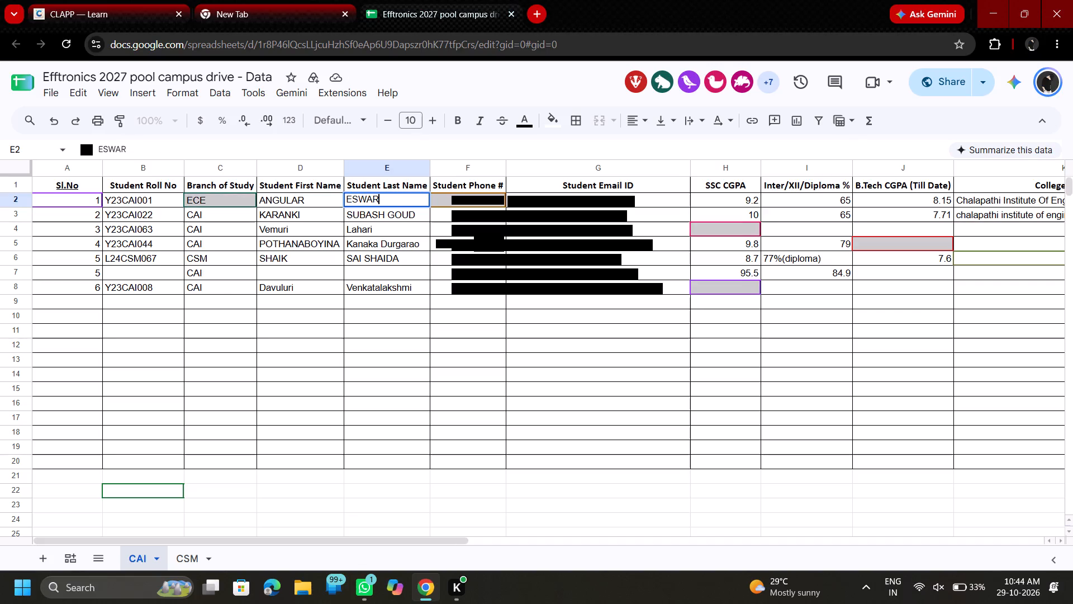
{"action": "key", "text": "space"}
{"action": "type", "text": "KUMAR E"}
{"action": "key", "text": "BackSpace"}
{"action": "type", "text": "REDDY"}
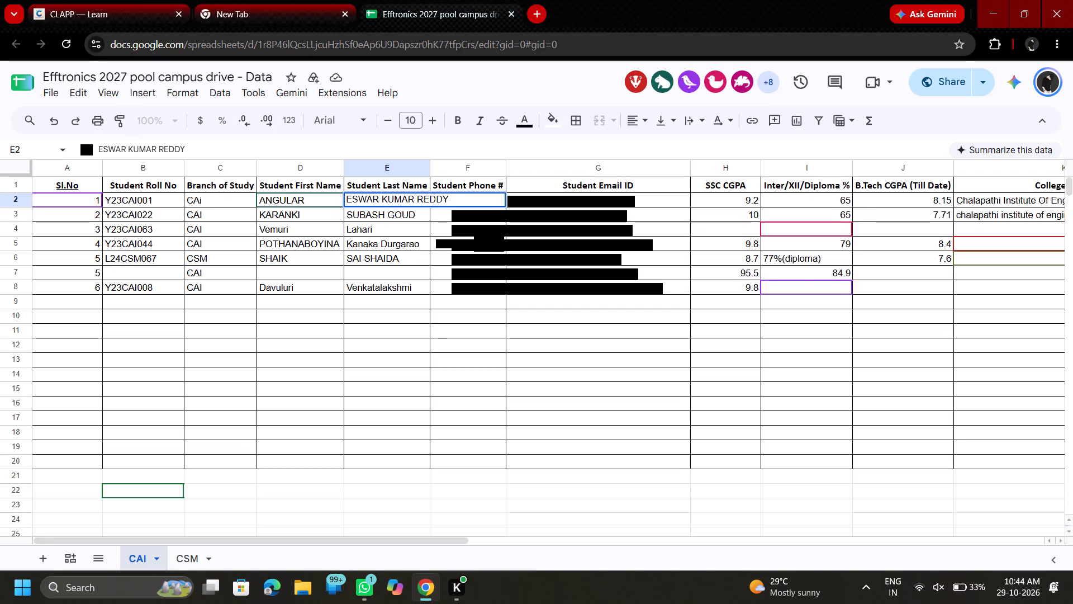
Re-enter the student's roll number, first name and last name in the emptied cells of row 7, in capital letters.
{"action": "left_click", "coordinate": [162, 270]}
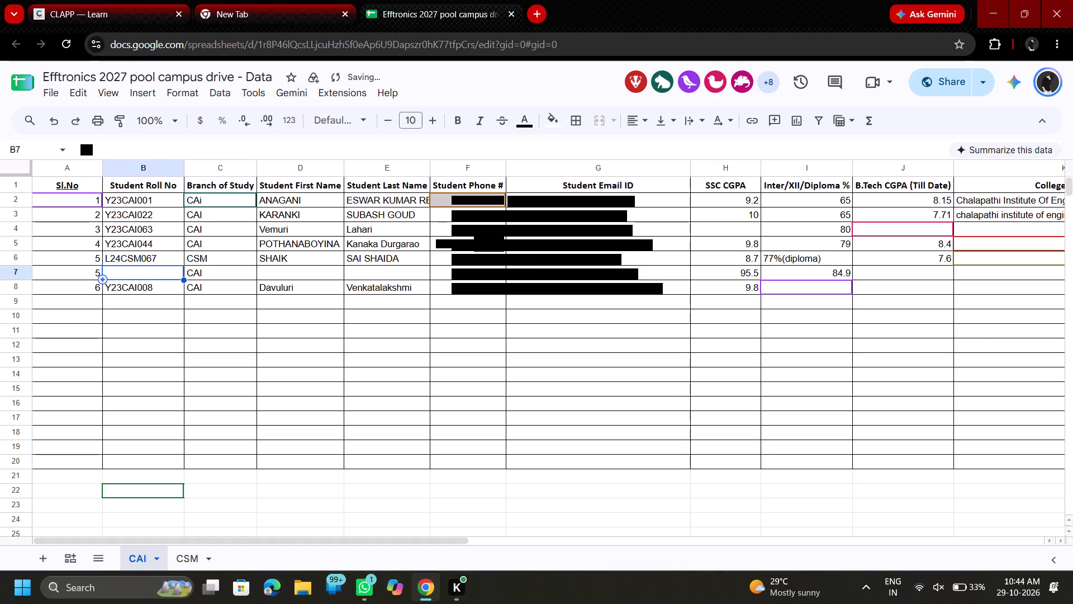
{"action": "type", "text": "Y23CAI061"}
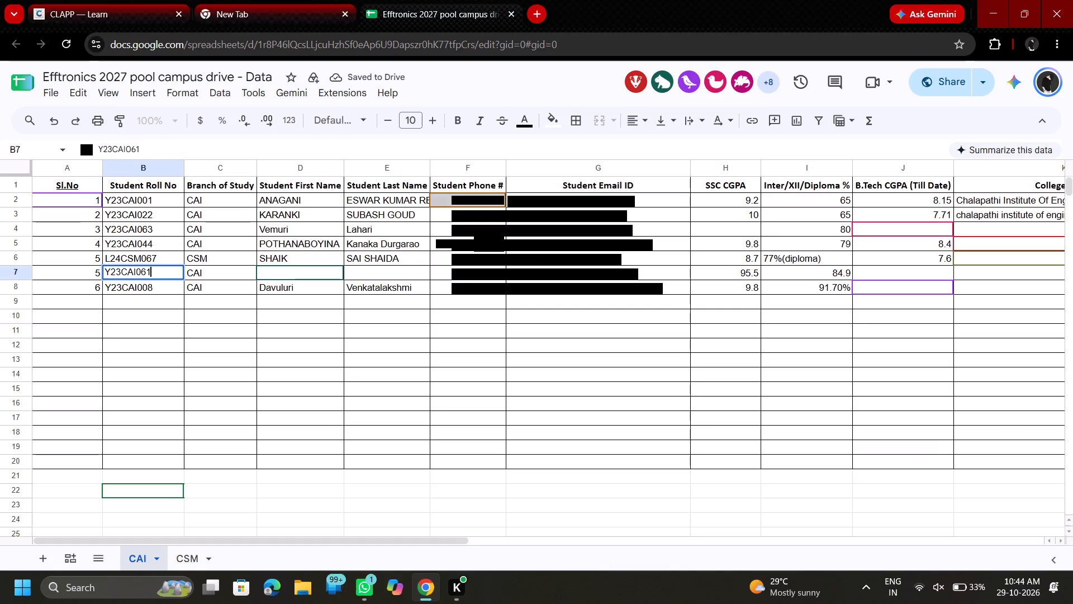
{"action": "left_click", "coordinate": [309, 272]}
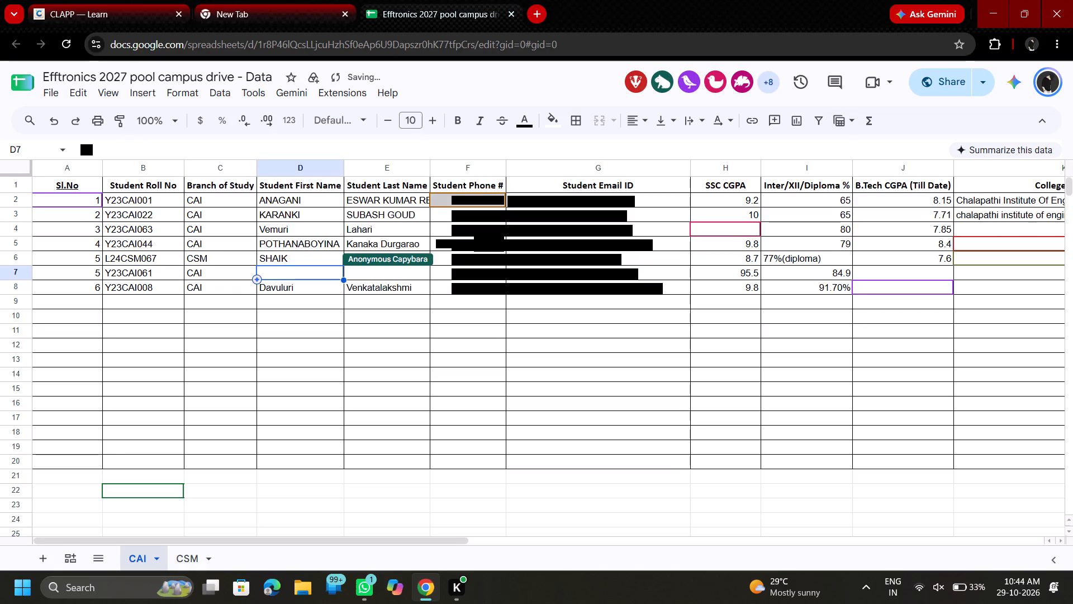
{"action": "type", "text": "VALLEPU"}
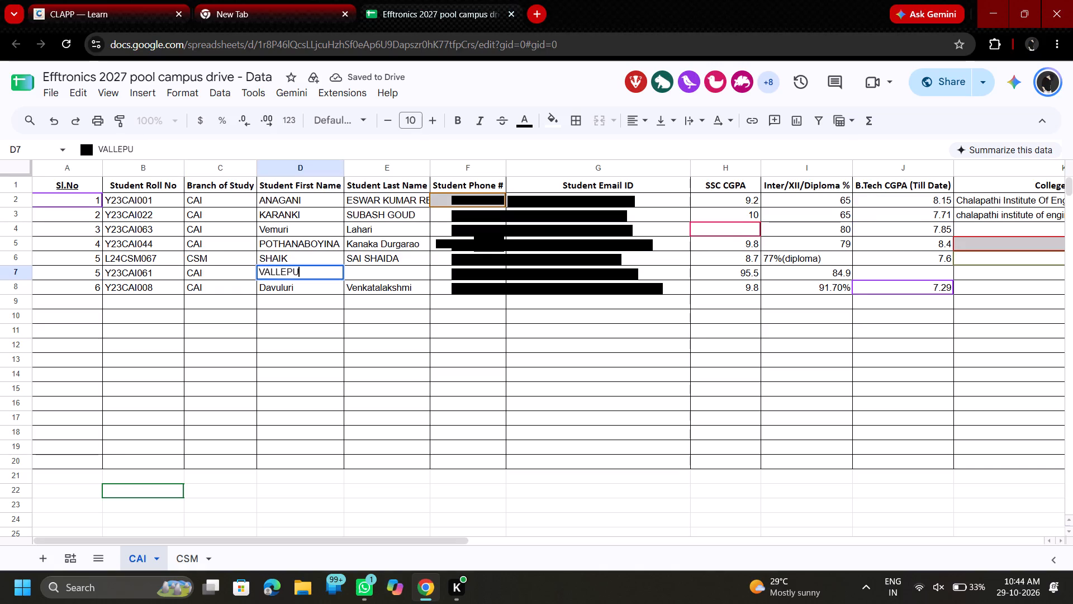
{"action": "left_click", "coordinate": [415, 277]}
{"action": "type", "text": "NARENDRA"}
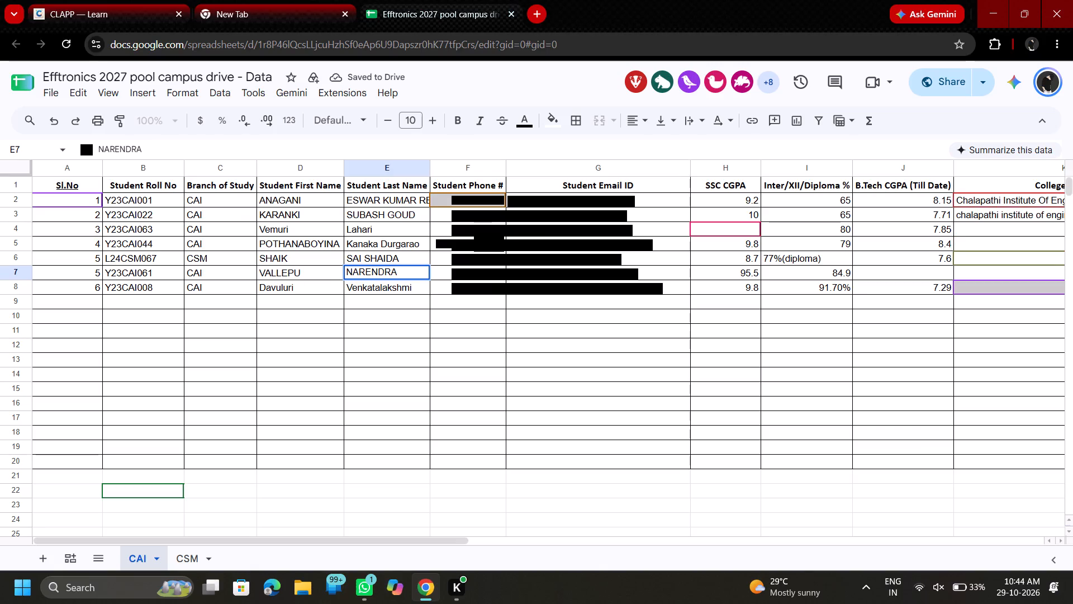
Enter 8.06 as the B.Tech CGPA (Till Date) in row 7.
{"action": "left_click", "coordinate": [925, 270]}
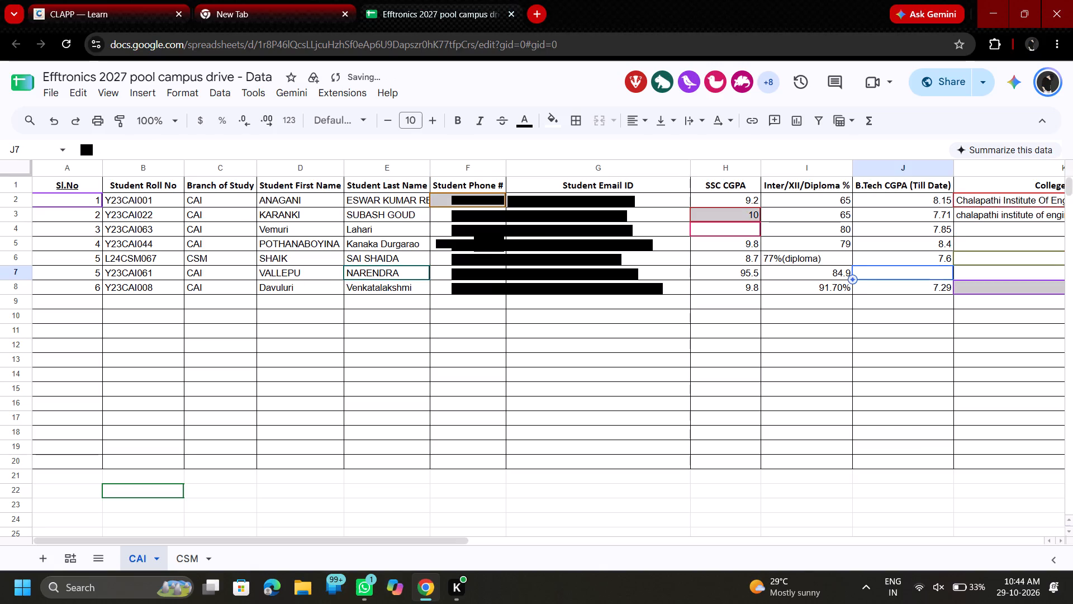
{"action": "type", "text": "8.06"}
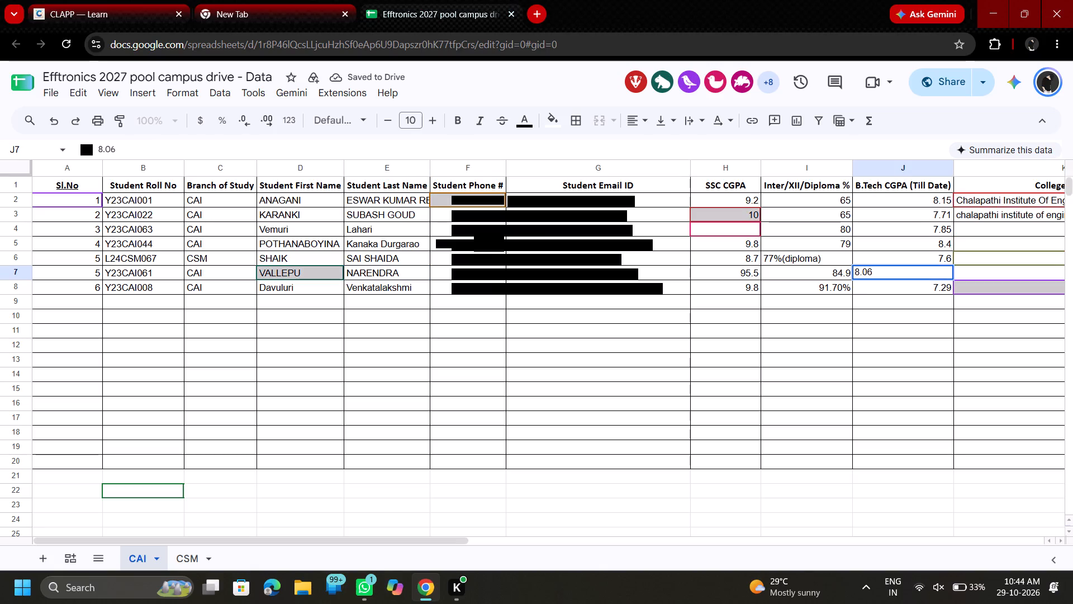
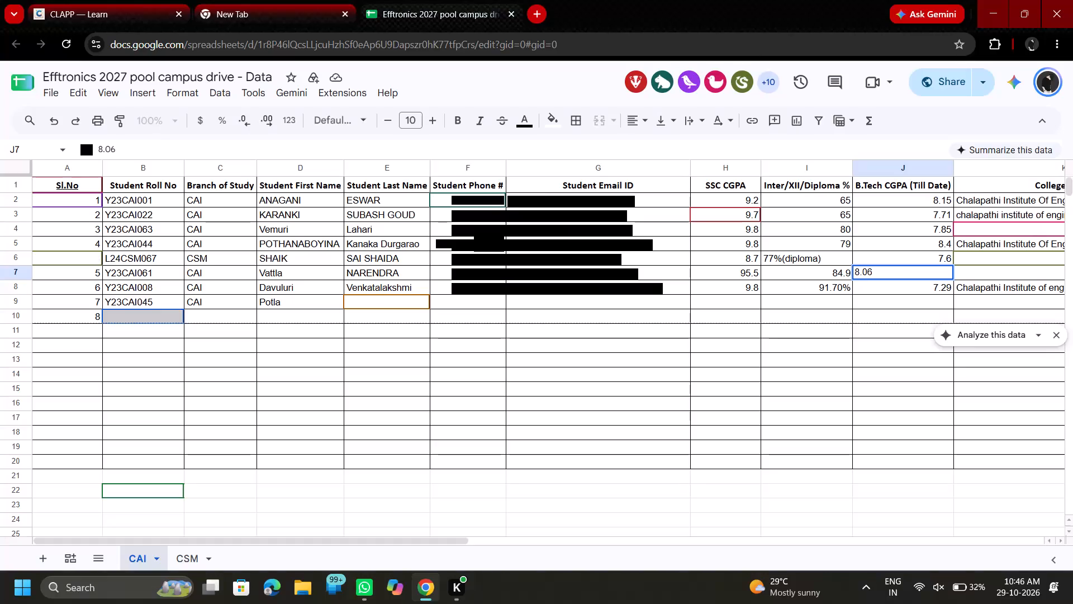
Replace the student first name in row 7 with VALLEPU.
{"action": "left_click", "coordinate": [293, 270]}
{"action": "left_click", "coordinate": [293, 270]}
{"action": "double_click", "coordinate": [293, 270]}
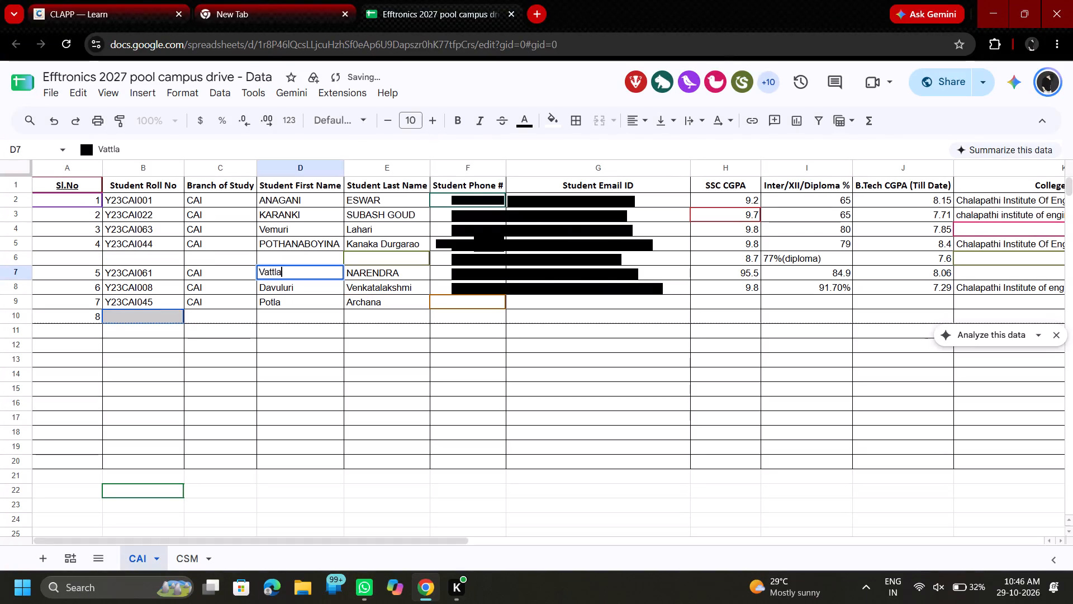
{"action": "key", "text": "BackSpace"}
{"action": "key", "text": "BackSpace"}
{"action": "key", "text": "BackSpace"}
{"action": "key", "text": "BackSpace"}
{"action": "key", "text": "BackSpace"}
{"action": "type", "text": "ALLEPU"}
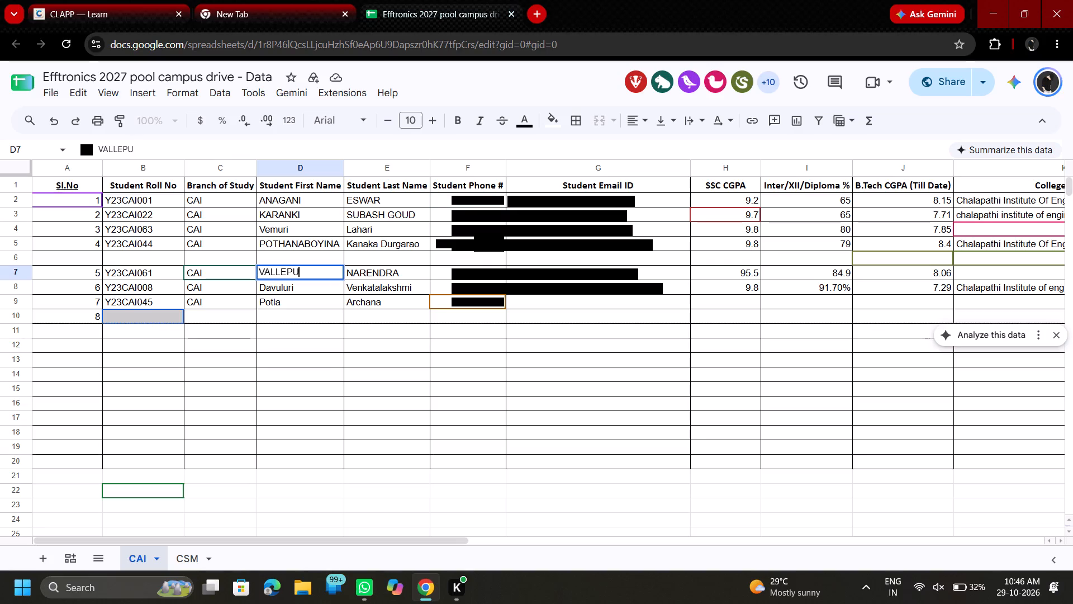
Copy the college name Chalapathi Institute of engineering and technology from row 8 into the College Name cell of row 7.
{"action": "left_click", "coordinate": [987, 269]}
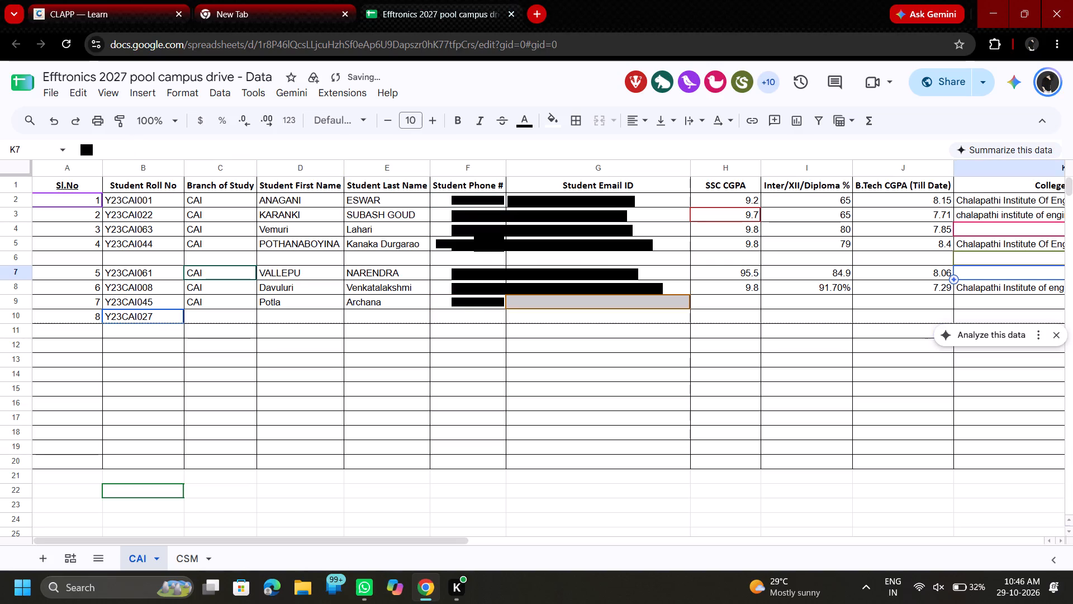
{"action": "left_click_drag", "start_coordinate": [437, 537], "coordinate": [455, 536]}
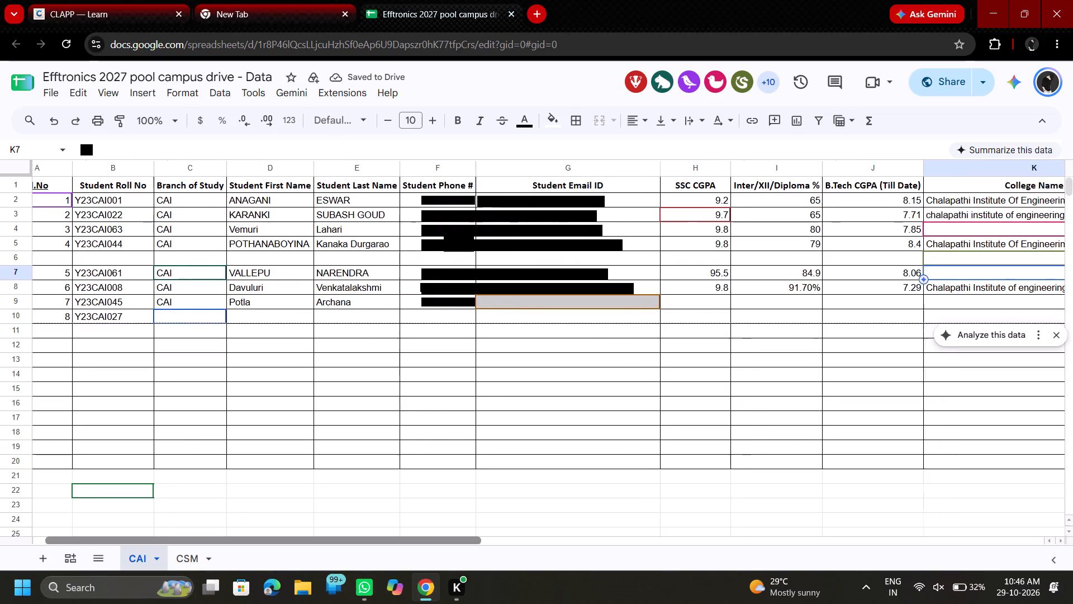
{"action": "left_click_drag", "start_coordinate": [455, 536], "coordinate": [599, 535]}
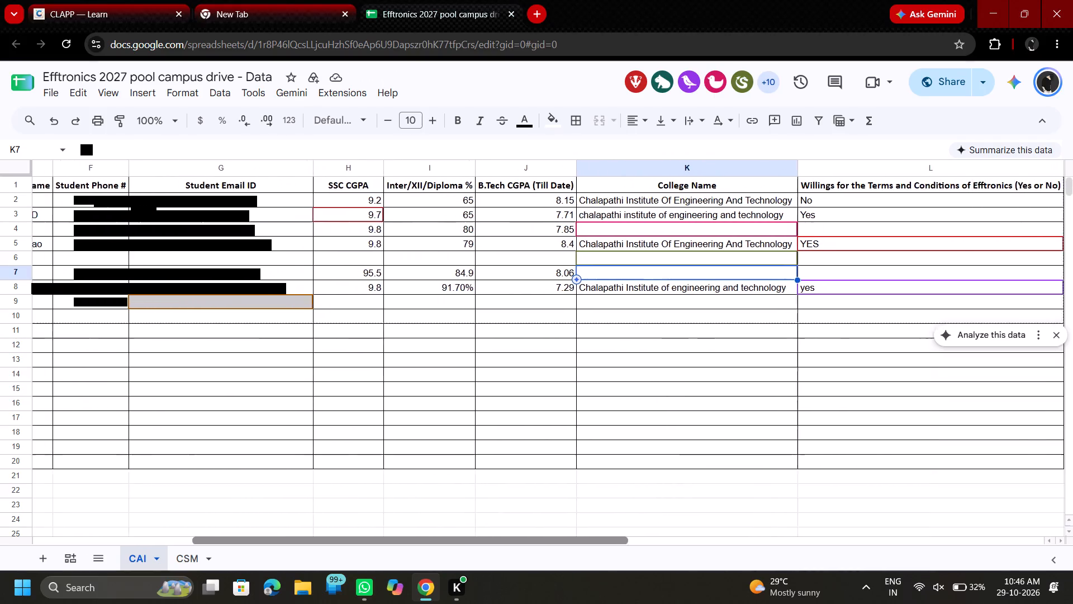
{"action": "left_click_drag", "start_coordinate": [599, 535], "coordinate": [623, 536]}
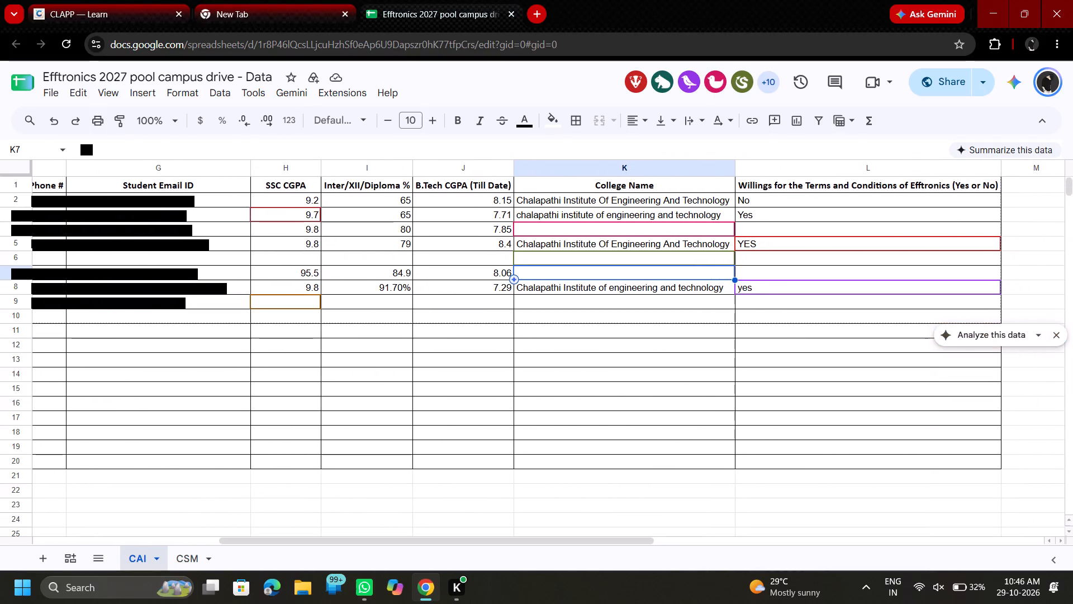
{"action": "double_click", "coordinate": [631, 288]}
{"action": "double_click", "coordinate": [631, 288]}
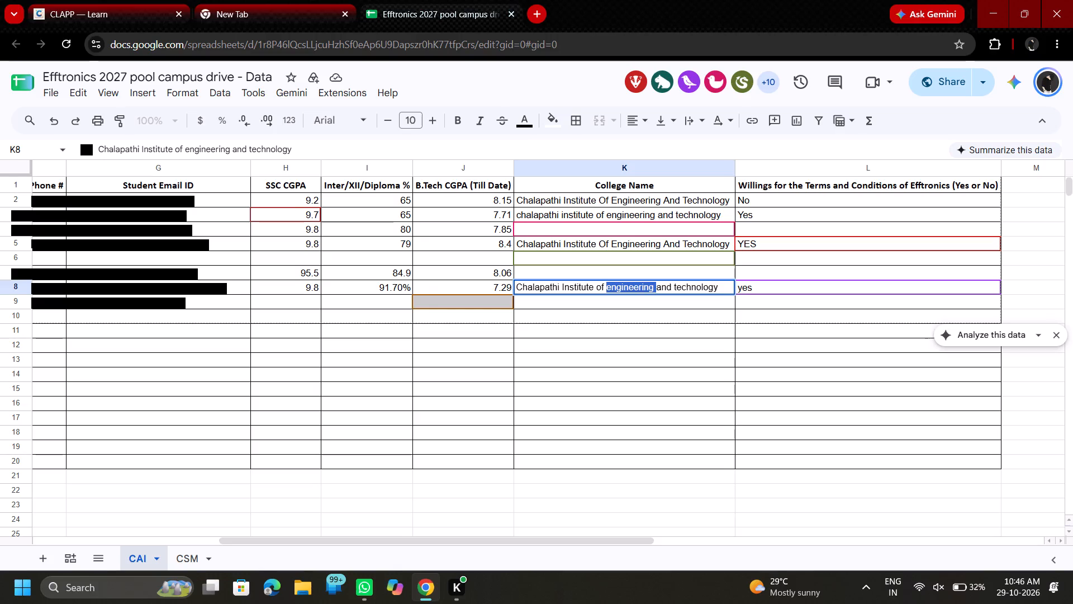
{"action": "left_click_drag", "start_coordinate": [516, 284], "coordinate": [676, 289]}
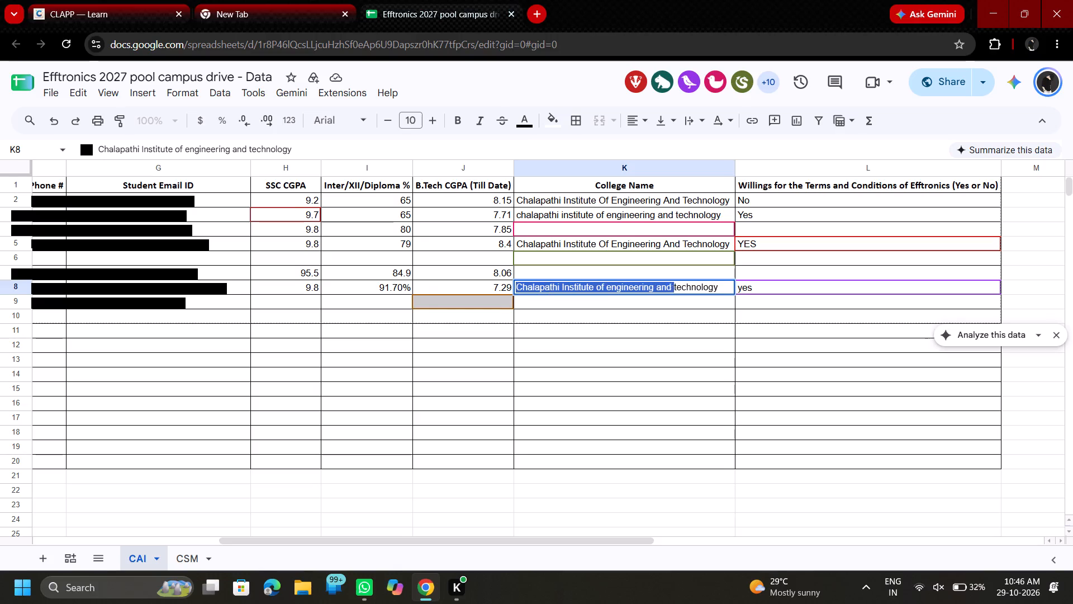
{"action": "left_click_drag", "start_coordinate": [676, 289], "coordinate": [718, 293]}
{"action": "key", "text": "ctrl+c"}
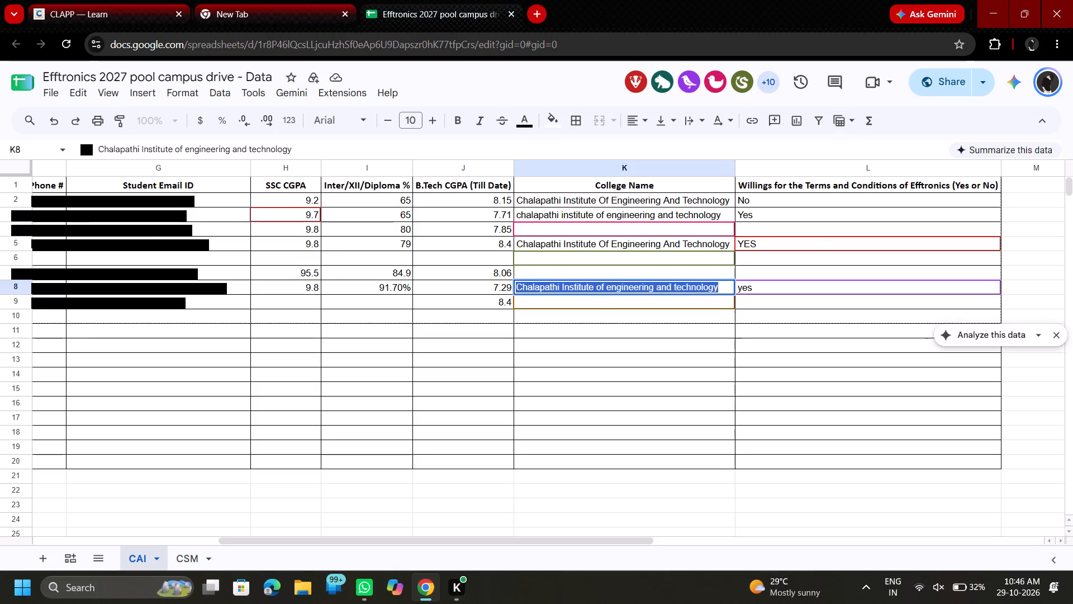
{"action": "left_click", "coordinate": [682, 266]}
{"action": "left_click", "coordinate": [673, 273]}
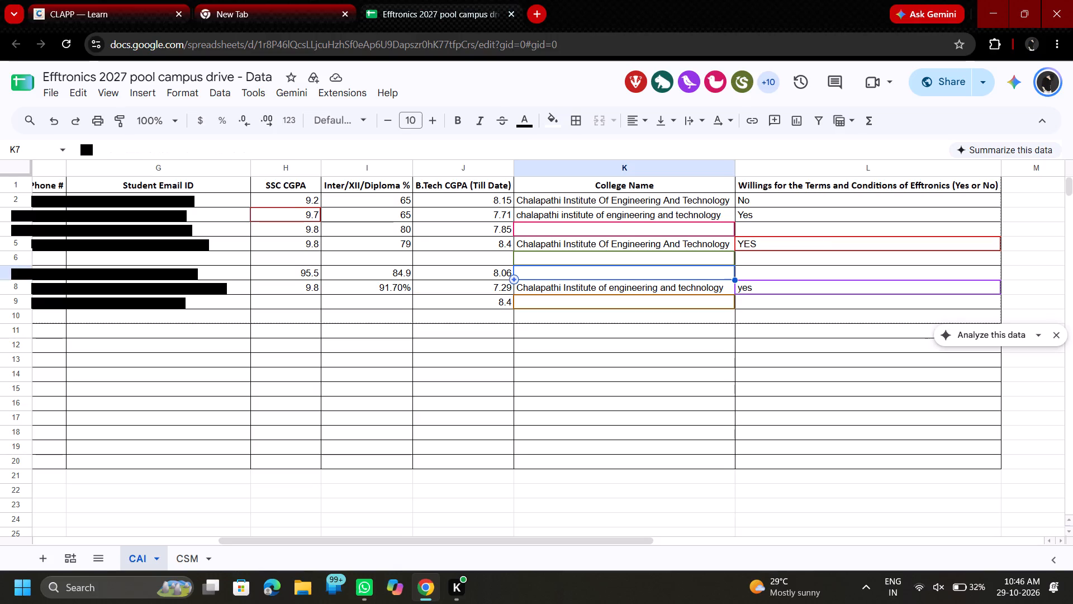
{"action": "key", "text": "ctrl+v"}
Enter YES in row 7 for willingness to accept the Efftronics terms and conditions.
{"action": "left_click", "coordinate": [744, 268]}
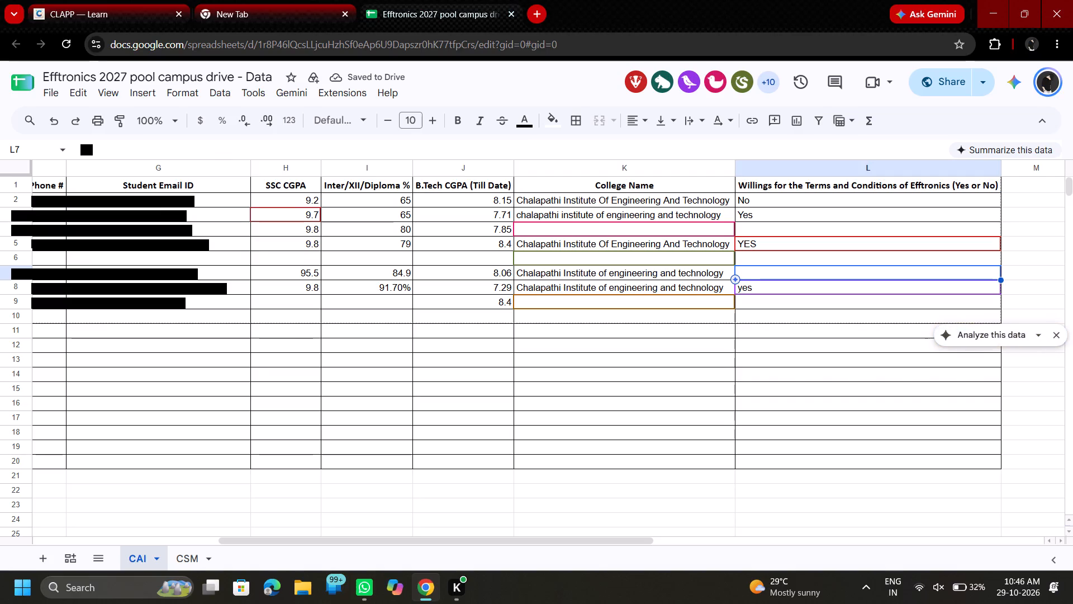
{"action": "type", "text": "NO"}
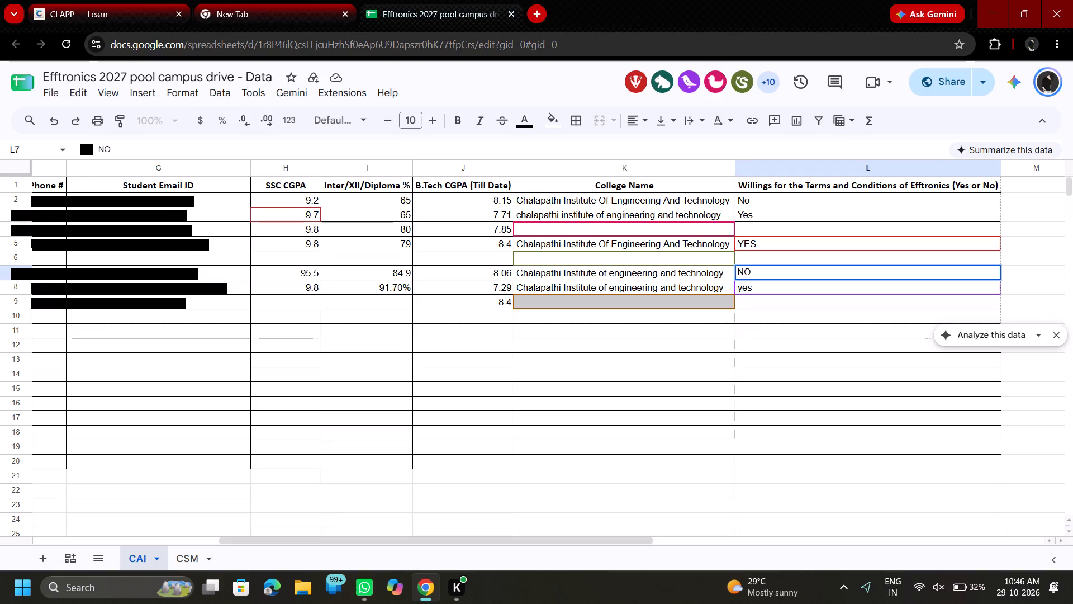
{"action": "key", "text": "BackSpace"}
{"action": "key", "text": "BackSpace"}
{"action": "type", "text": "YES"}
{"action": "left_click_drag", "start_coordinate": [399, 536], "coordinate": [505, 546]}
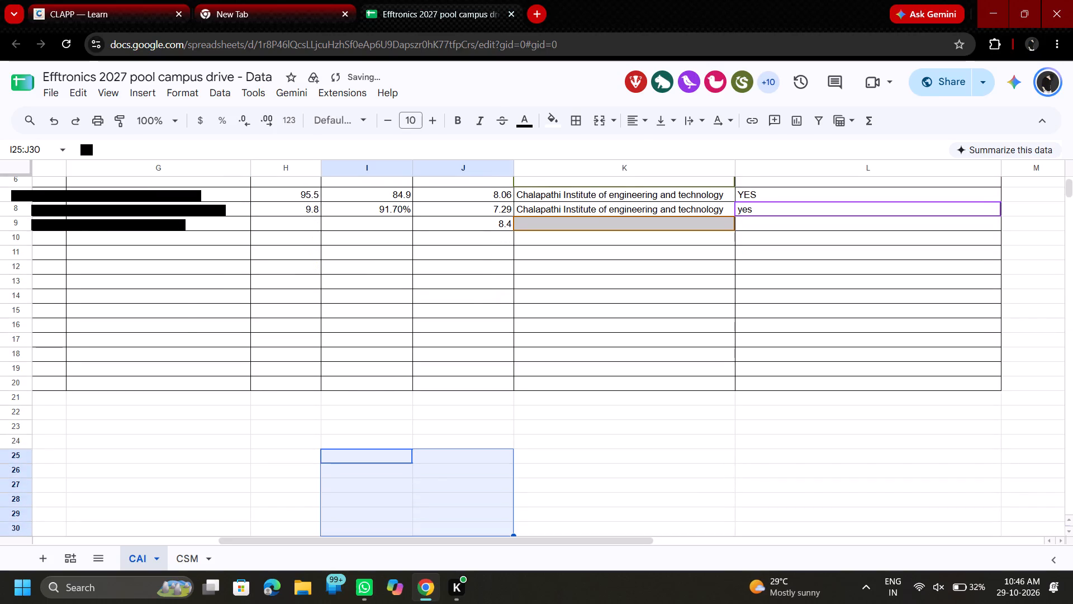
Replace the combined branch list in row 7's Branch of Study with CAI.
{"action": "left_click_drag", "start_coordinate": [600, 538], "coordinate": [685, 540]}
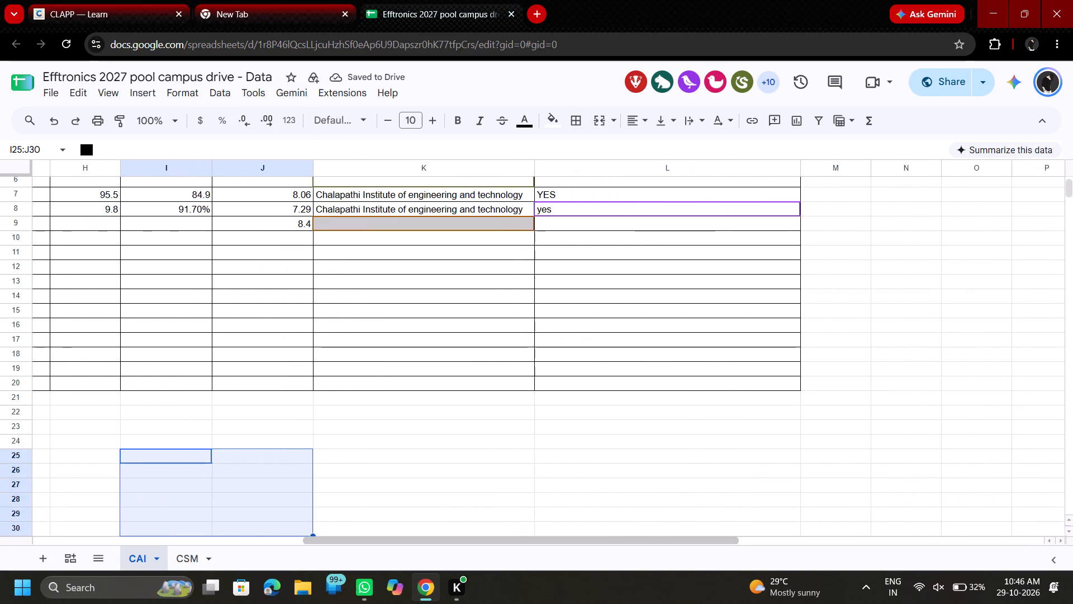
{"action": "scroll", "coordinate": [633, 338], "scroll_direction": "down", "scroll_amount": 1}
{"action": "scroll", "coordinate": [633, 338], "scroll_direction": "up", "scroll_amount": 1}
{"action": "left_click_drag", "start_coordinate": [1068, 188], "coordinate": [1068, 162]}
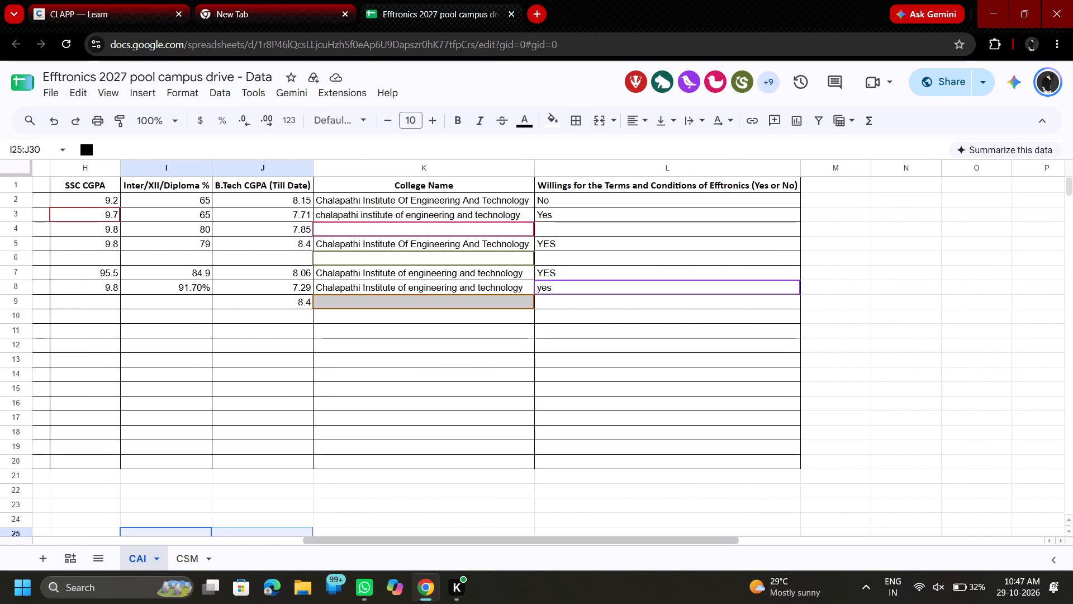
{"action": "left_click", "coordinate": [245, 535]}
{"action": "left_click", "coordinate": [242, 541]}
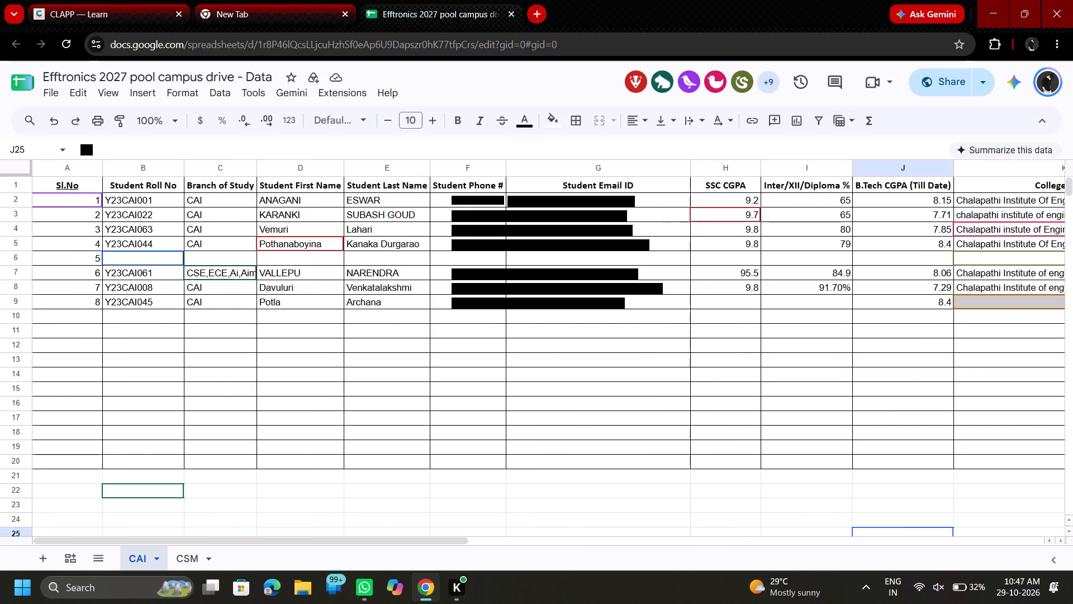
{"action": "double_click", "coordinate": [249, 270]}
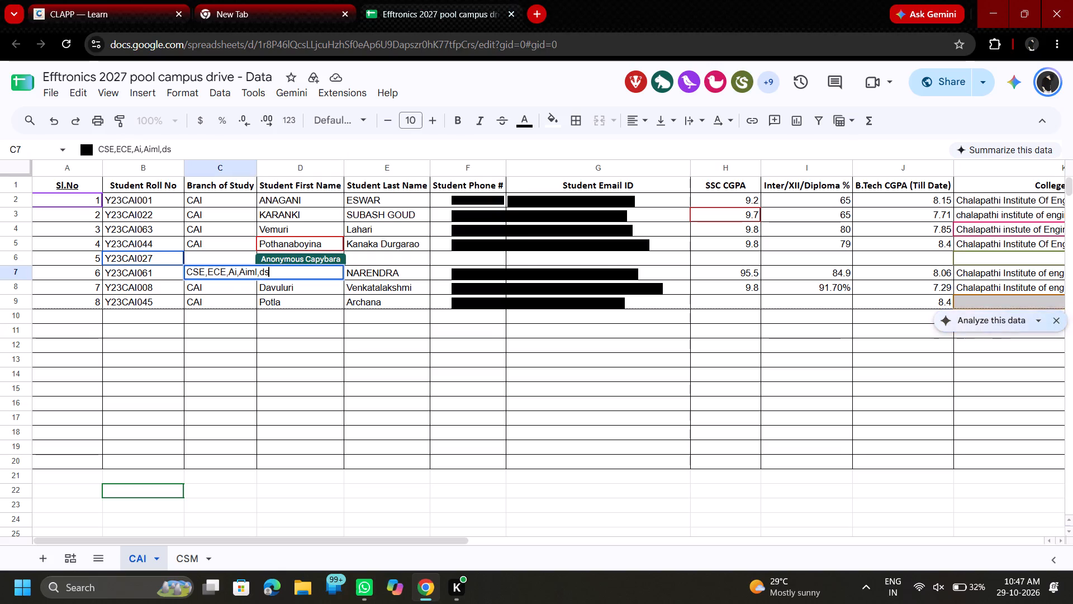
{"action": "key", "text": "BackSpace"}
{"action": "key", "text": "BackSpace"}
{"action": "key", "text": "BackSpace"}
{"action": "key", "text": "BackSpace"}
{"action": "key", "text": "BackSpace"}
{"action": "key", "text": "BackSpace"}
{"action": "key", "text": "BackSpace"}
{"action": "key", "text": "BackSpace"}
{"action": "key", "text": "BackSpace"}
{"action": "key", "text": "BackSpace"}
{"action": "key", "text": "BackSpace"}
{"action": "key", "text": "BackSpace"}
{"action": "key", "text": "BackSpace"}
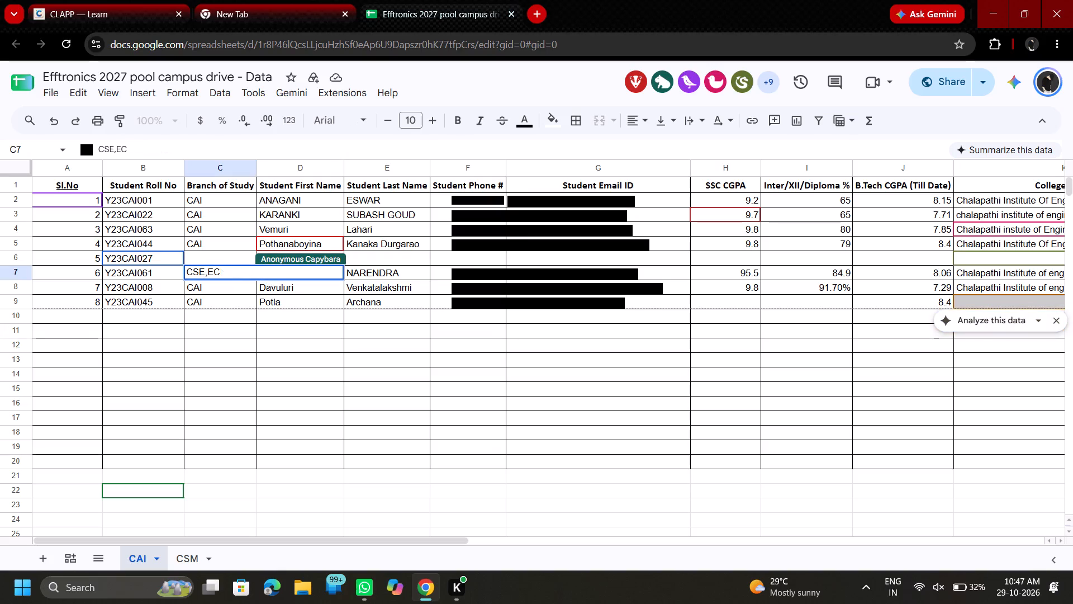
{"action": "key", "text": "BackSpace"}
{"action": "key", "text": "BackSpace"}
{"action": "key", "text": "BackSpace"}
{"action": "key", "text": "BackSpace"}
{"action": "type", "text": "AI"}
{"action": "left_click", "coordinate": [252, 322]}
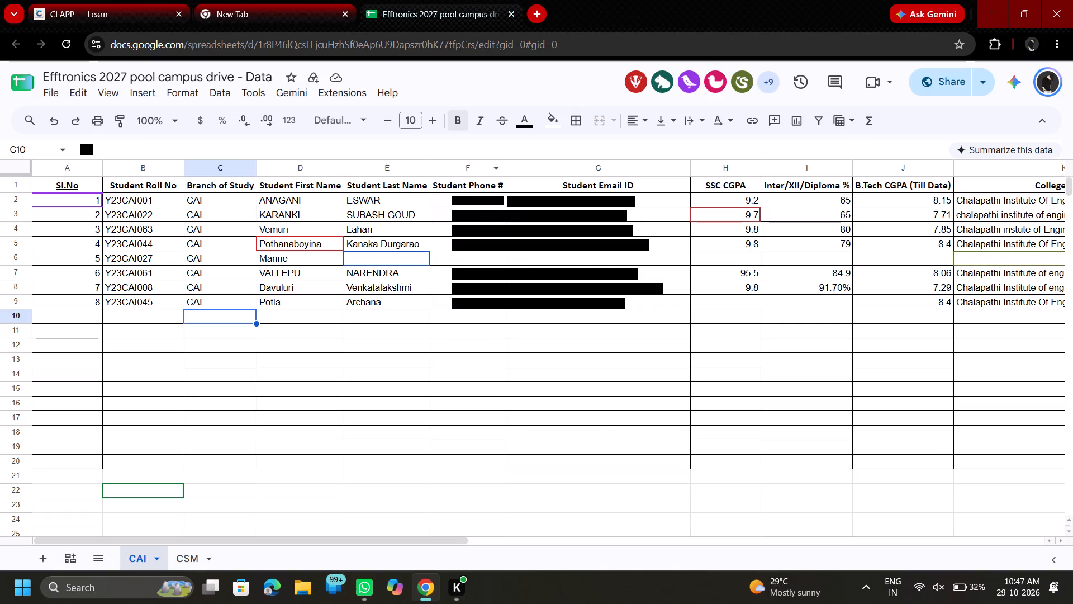
Close the Efftronics 2027 pool campus drive spreadsheet and return to the CLAPP course topic.
{"action": "left_click", "coordinate": [509, 15]}
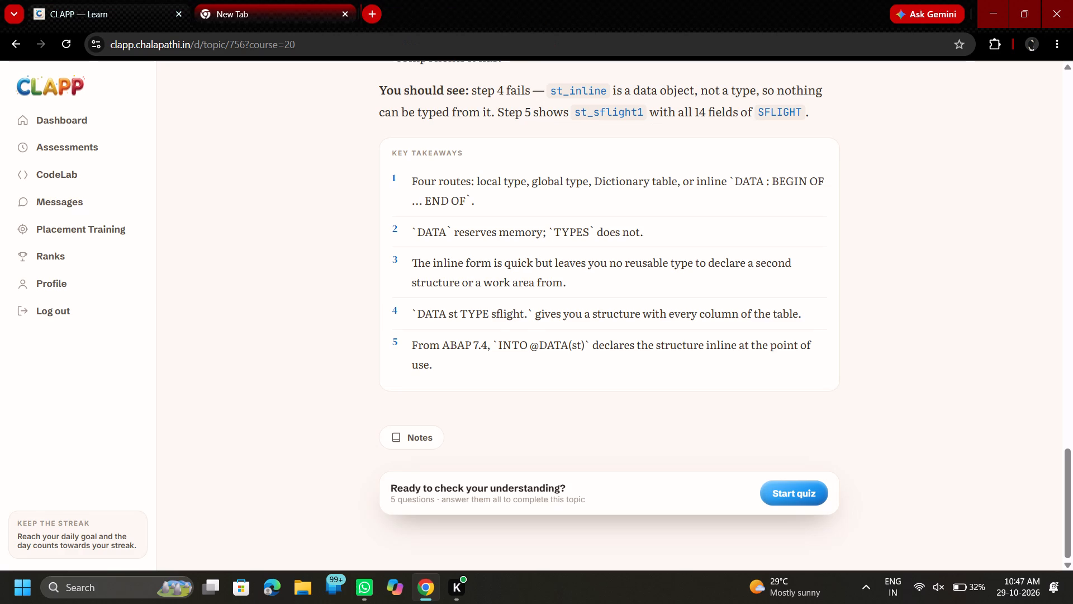
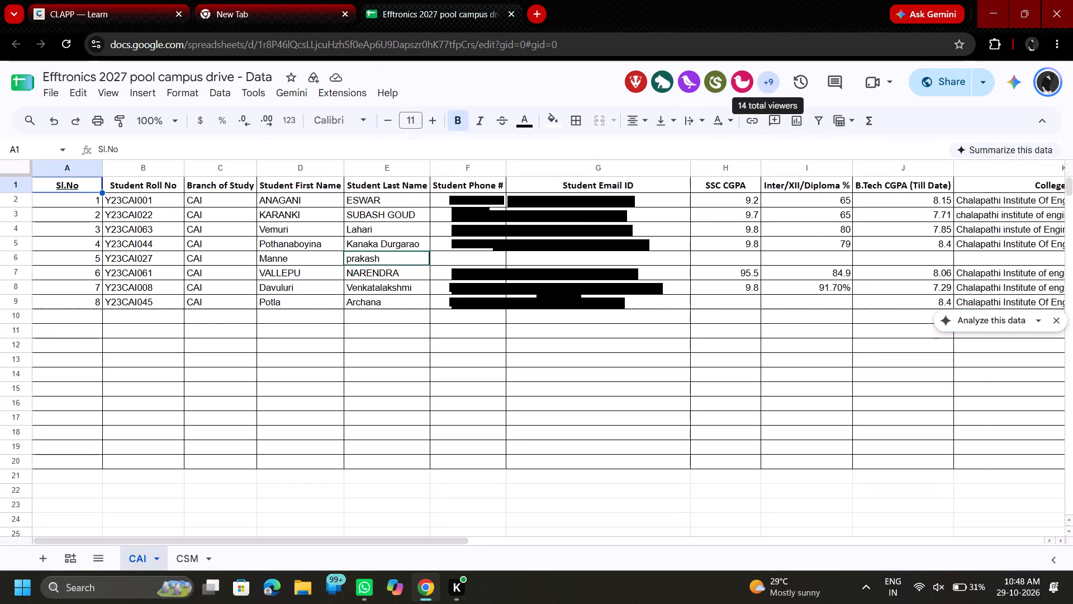
Open the full list of people currently viewing the spreadsheet and look through it to the last viewer.
{"action": "left_click", "coordinate": [761, 82]}
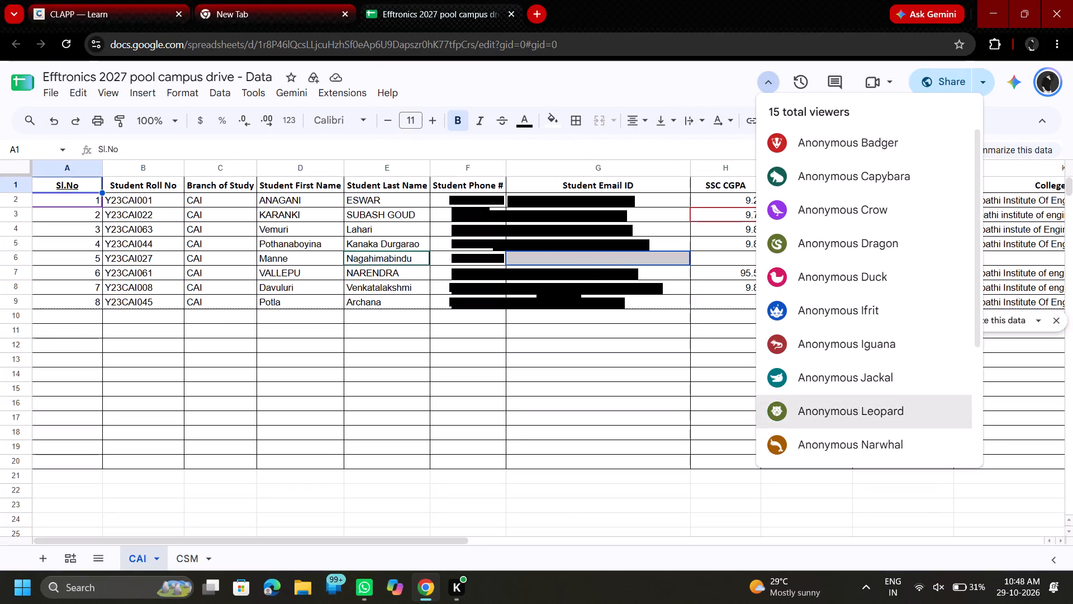
{"action": "scroll", "coordinate": [864, 377], "scroll_direction": "up", "scroll_amount": 1}
{"action": "scroll", "coordinate": [864, 377], "scroll_direction": "down", "scroll_amount": 1}
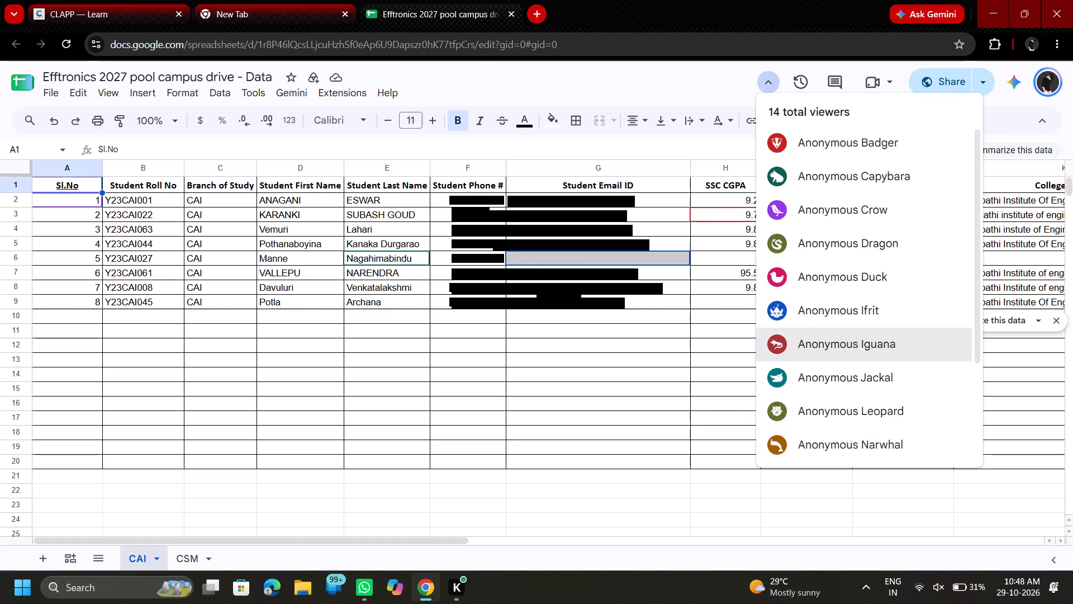
{"action": "left_click_drag", "start_coordinate": [975, 352], "coordinate": [996, 482]}
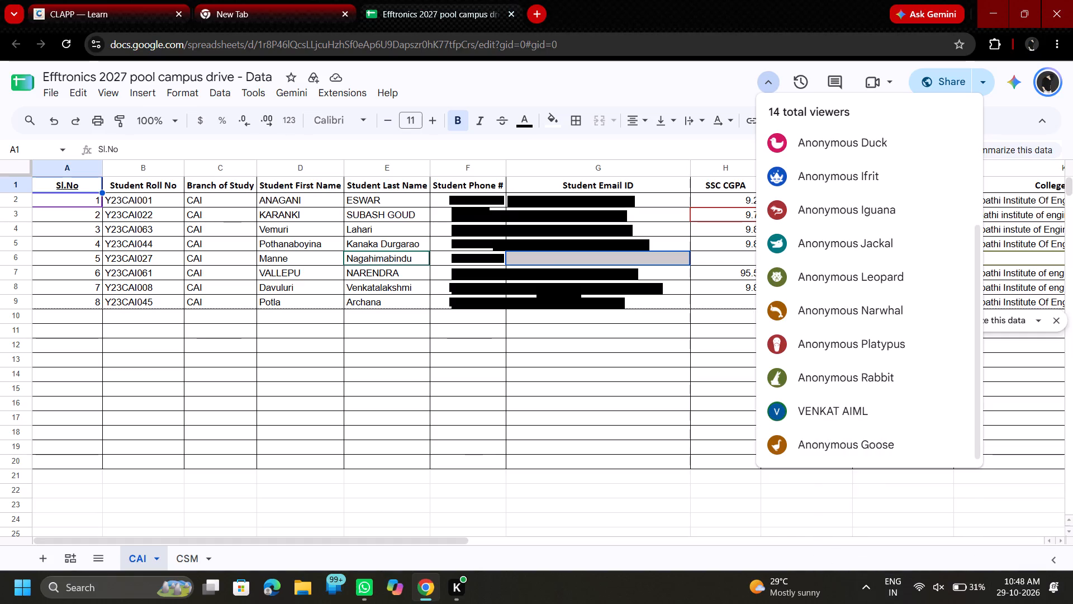
Append REDDY to the student last name in row 2.
{"action": "left_click", "coordinate": [845, 478]}
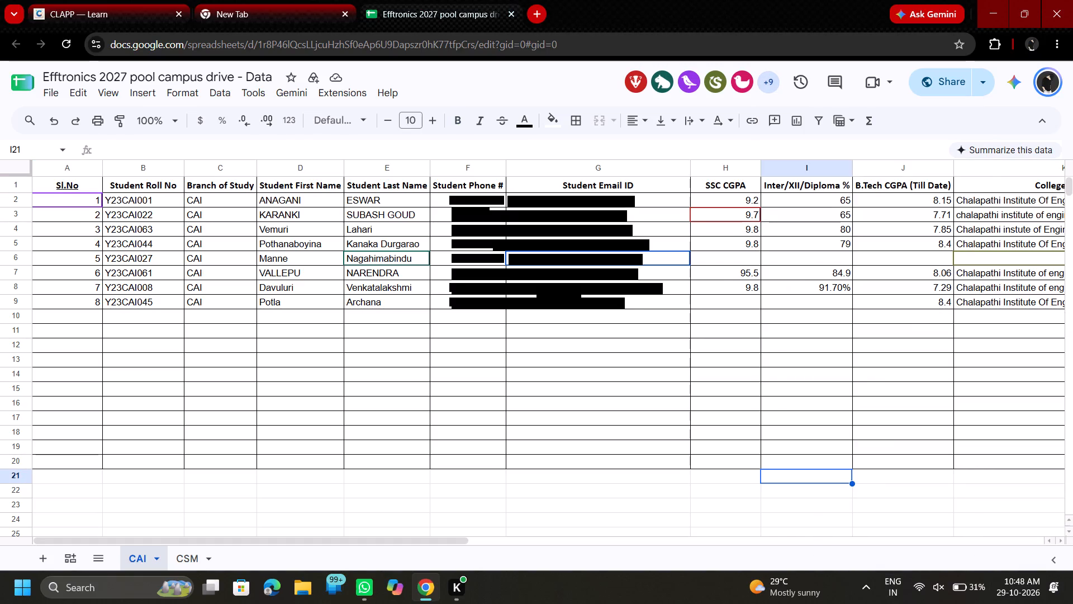
{"action": "left_click", "coordinate": [405, 198]}
{"action": "left_click", "coordinate": [405, 198]}
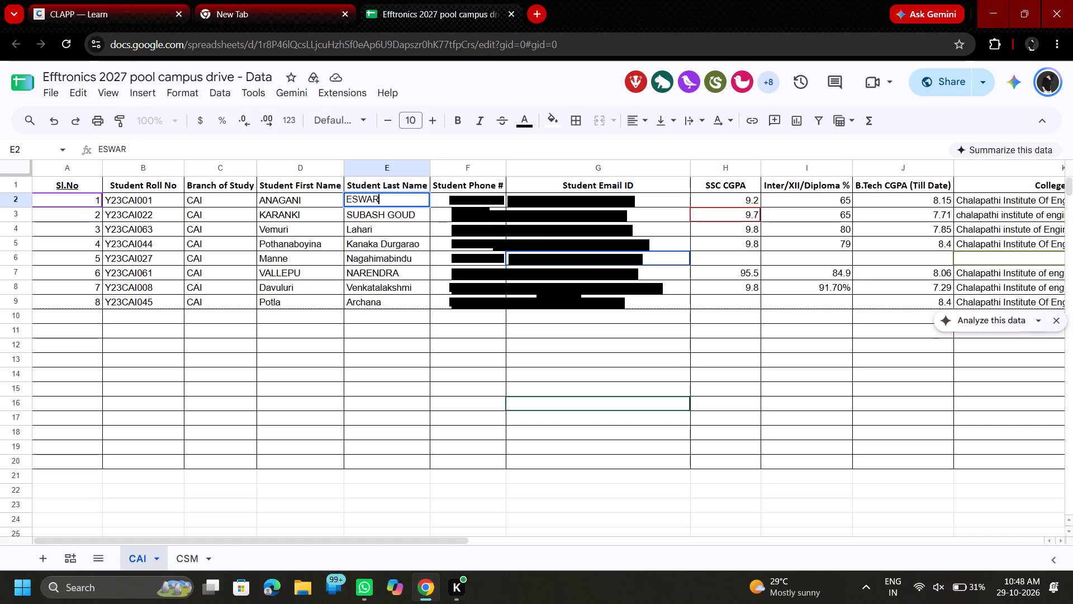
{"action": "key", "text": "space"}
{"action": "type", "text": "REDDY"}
{"action": "left_click", "coordinate": [402, 355]}
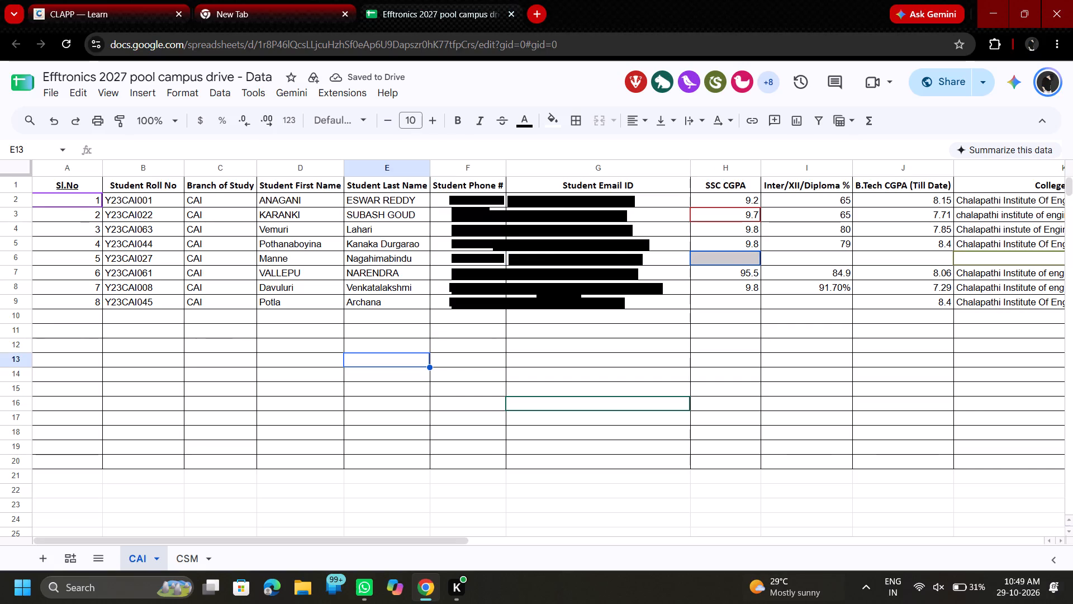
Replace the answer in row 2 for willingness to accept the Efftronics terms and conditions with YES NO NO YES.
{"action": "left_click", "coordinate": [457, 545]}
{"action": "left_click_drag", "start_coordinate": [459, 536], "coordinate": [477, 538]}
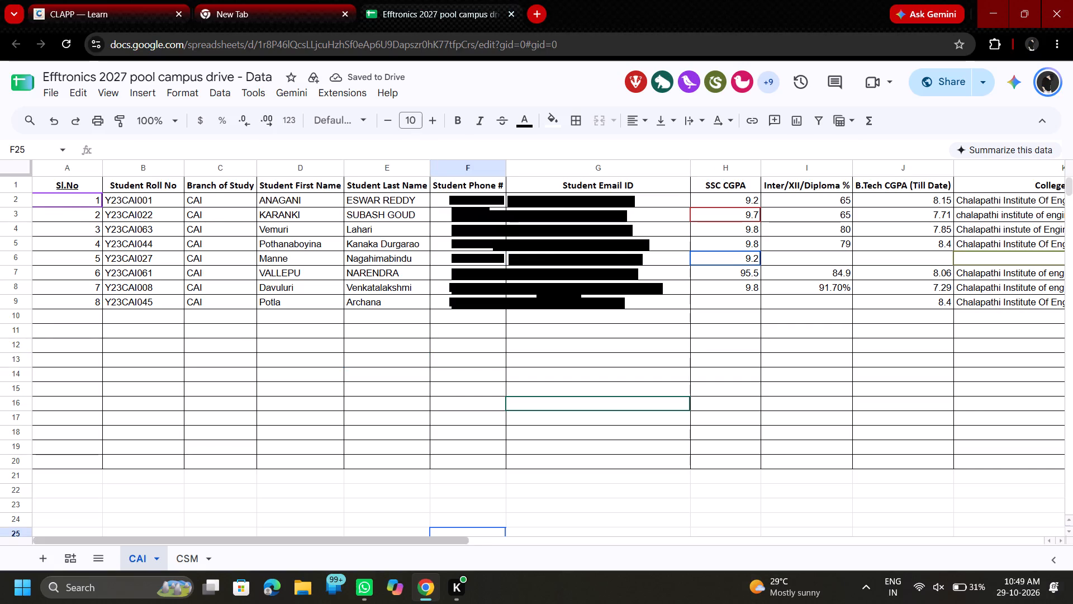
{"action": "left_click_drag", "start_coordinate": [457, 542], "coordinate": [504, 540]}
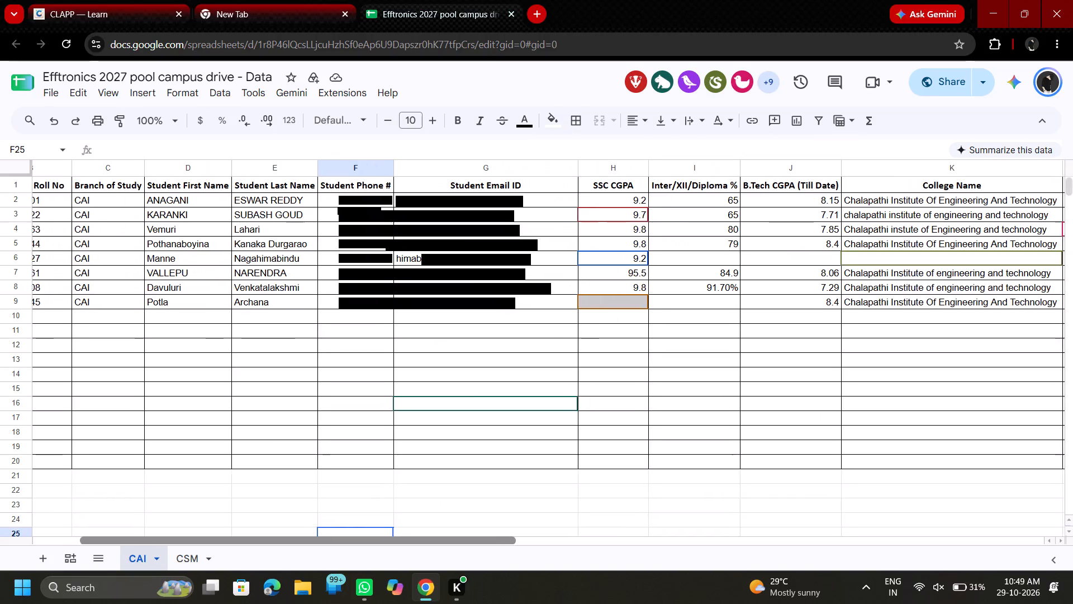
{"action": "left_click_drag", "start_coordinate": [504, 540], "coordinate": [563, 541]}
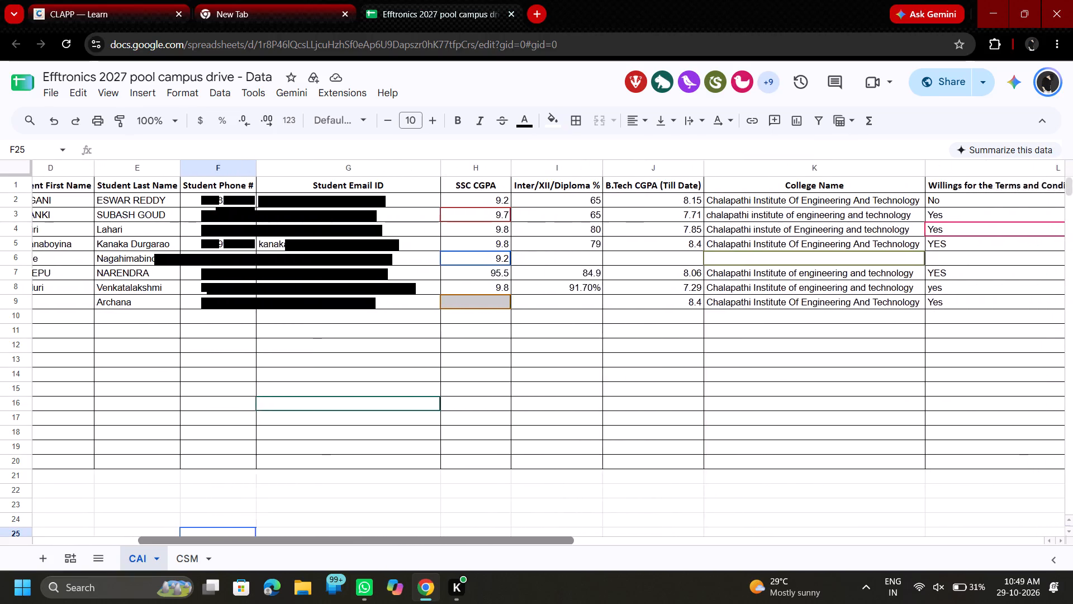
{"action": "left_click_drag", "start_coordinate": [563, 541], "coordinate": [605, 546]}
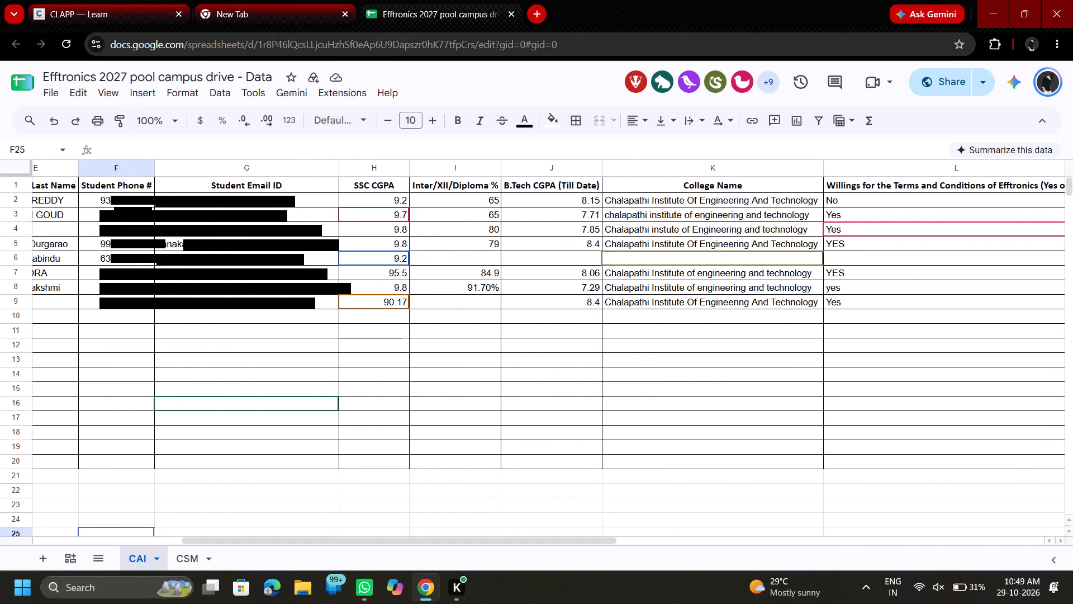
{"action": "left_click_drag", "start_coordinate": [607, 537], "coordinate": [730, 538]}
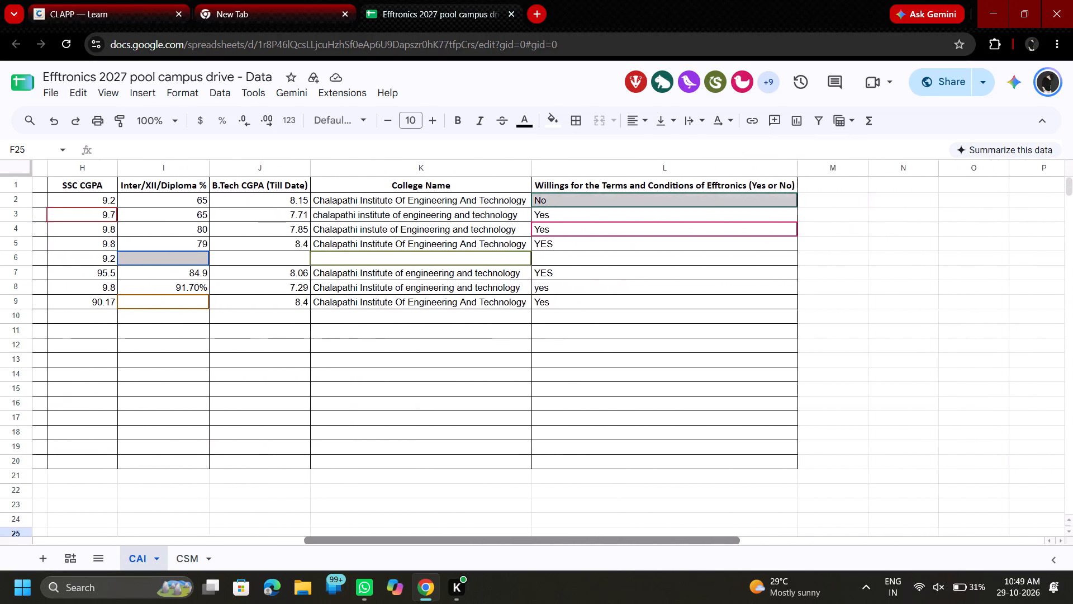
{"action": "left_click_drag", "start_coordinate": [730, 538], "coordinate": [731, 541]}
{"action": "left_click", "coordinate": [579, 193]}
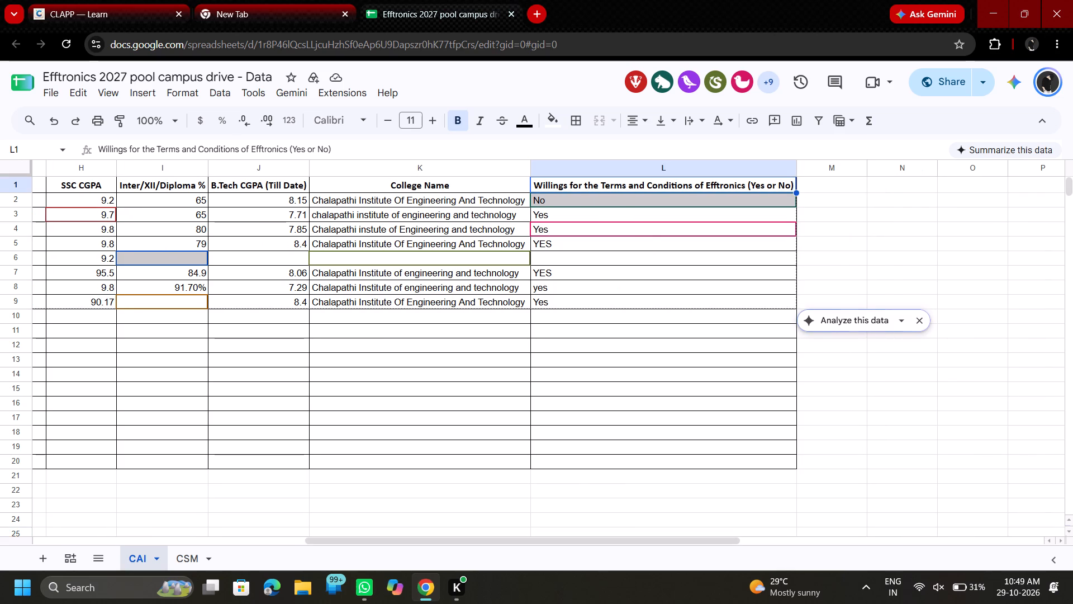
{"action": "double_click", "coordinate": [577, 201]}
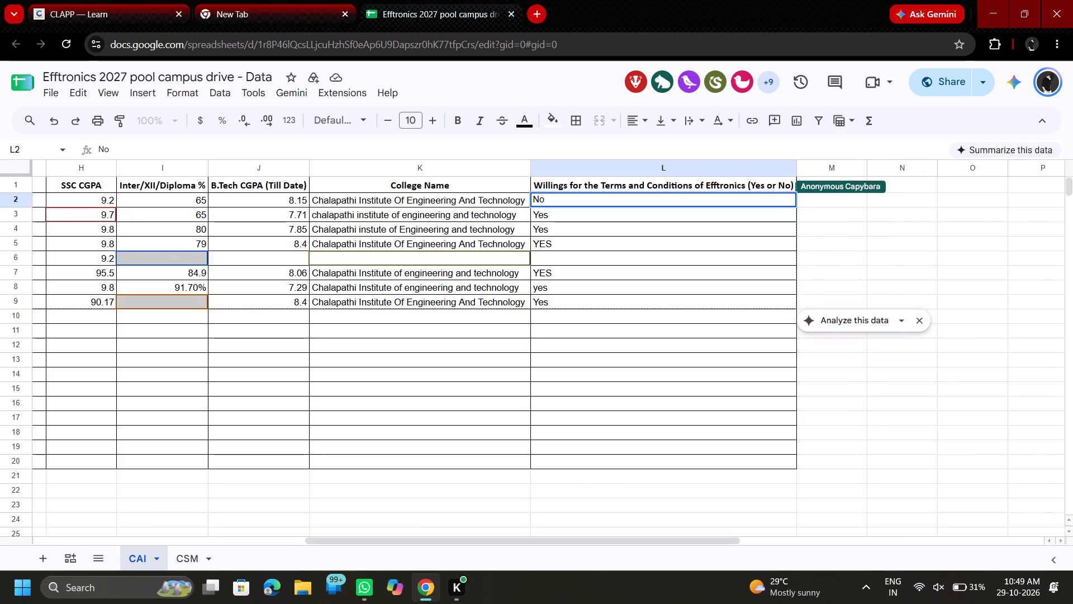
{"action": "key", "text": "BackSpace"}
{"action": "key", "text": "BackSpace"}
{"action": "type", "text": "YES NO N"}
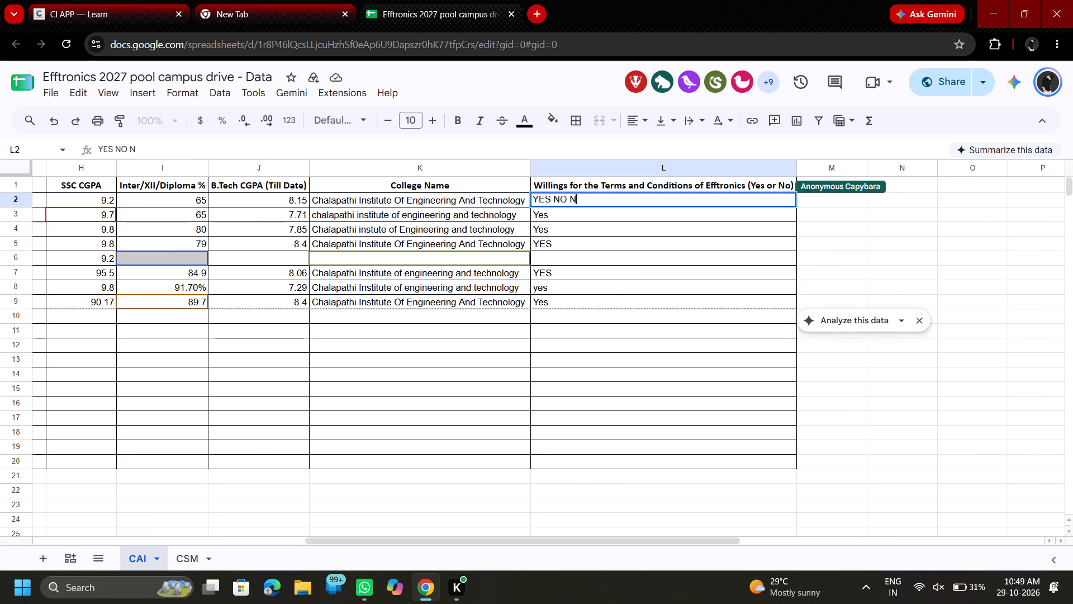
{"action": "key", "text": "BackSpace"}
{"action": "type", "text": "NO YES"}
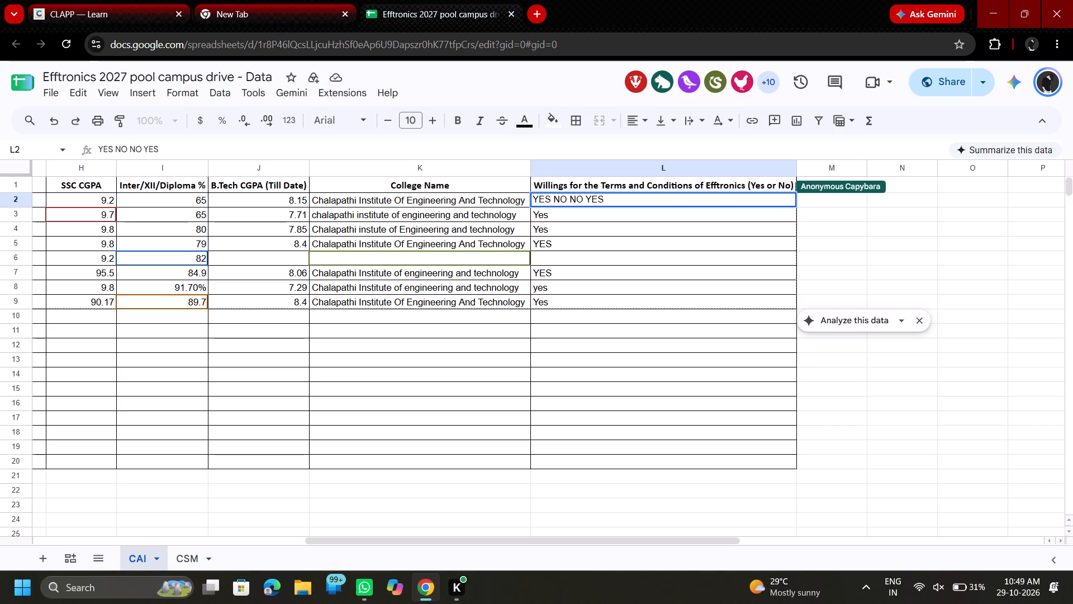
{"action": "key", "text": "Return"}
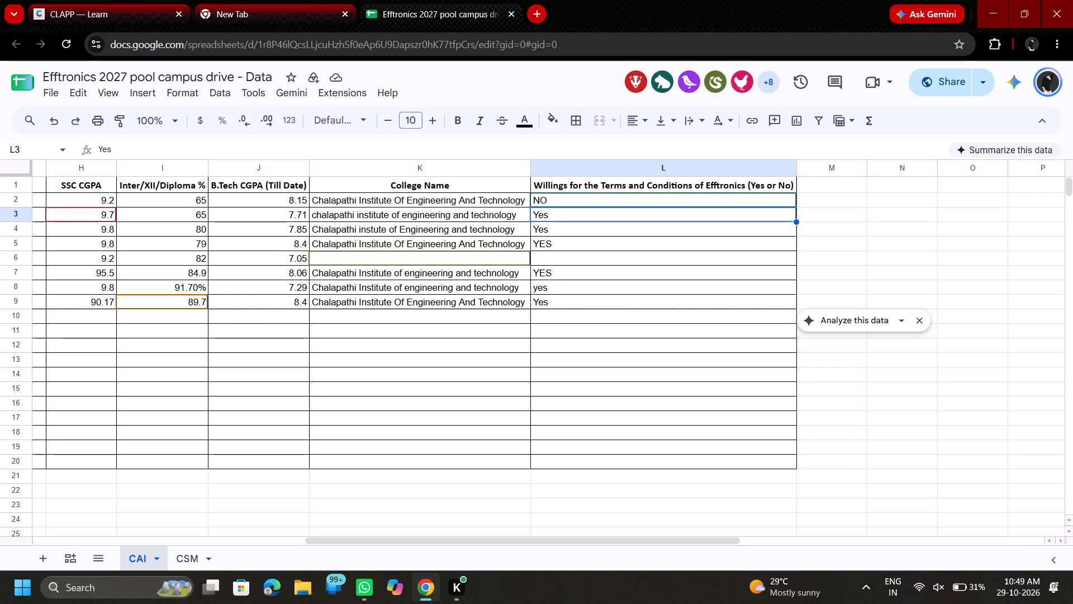
Look over the students' CGPA, college and name entries down to the record in row 10.
{"action": "left_click", "coordinate": [442, 356]}
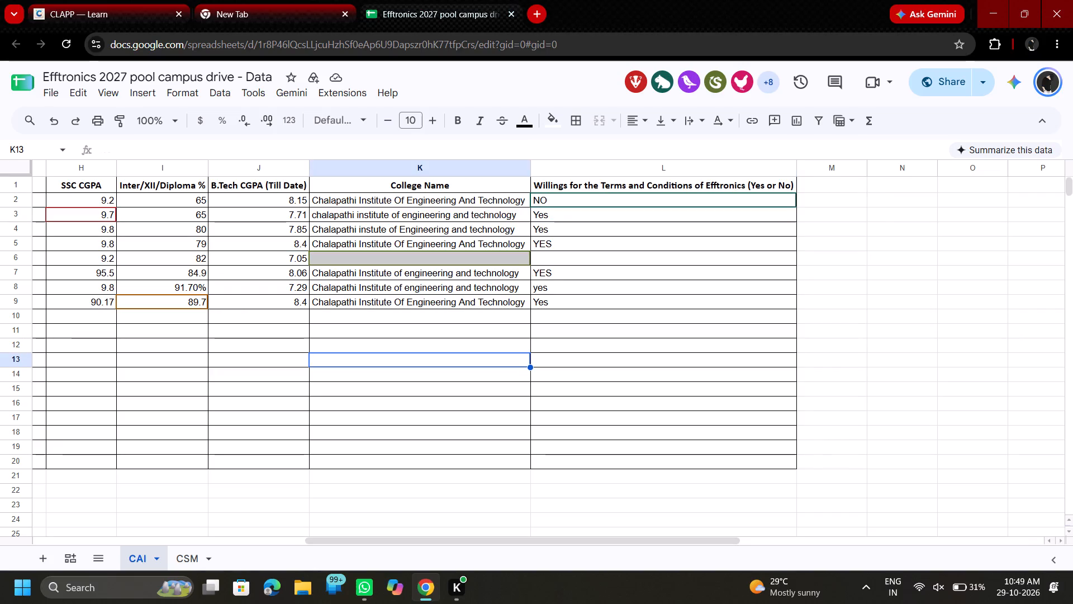
{"action": "left_click_drag", "start_coordinate": [414, 543], "coordinate": [288, 546]}
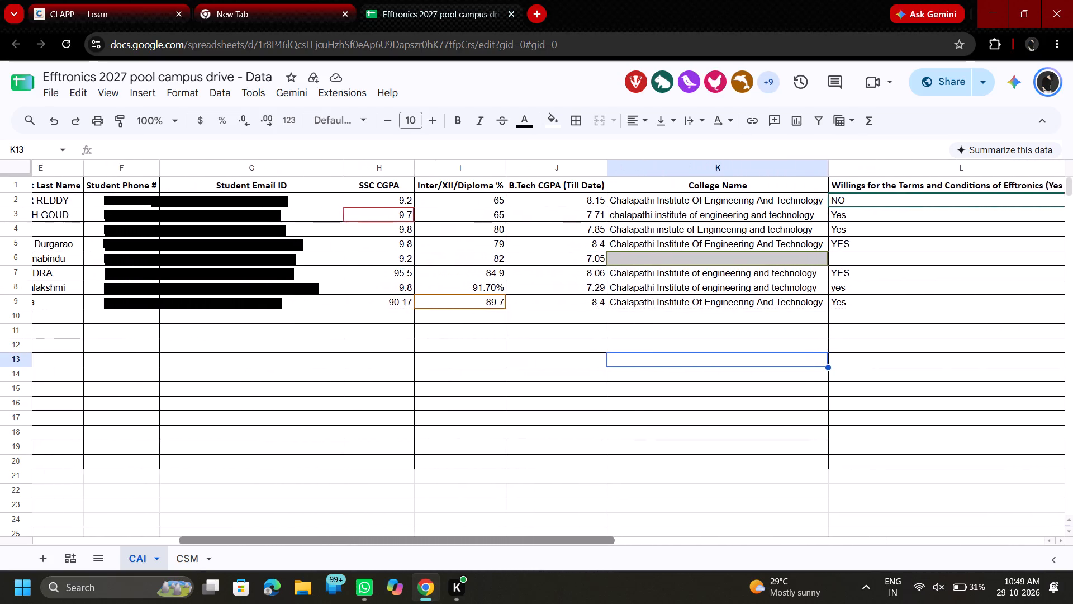
{"action": "left_click_drag", "start_coordinate": [288, 546], "coordinate": [260, 545]}
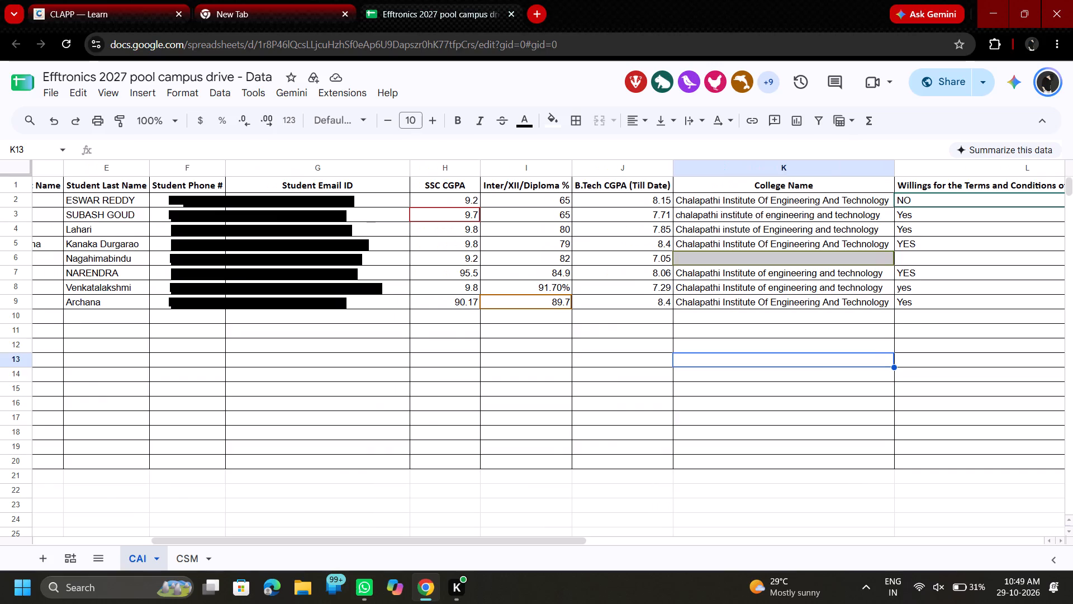
{"action": "left_click", "coordinate": [651, 243]}
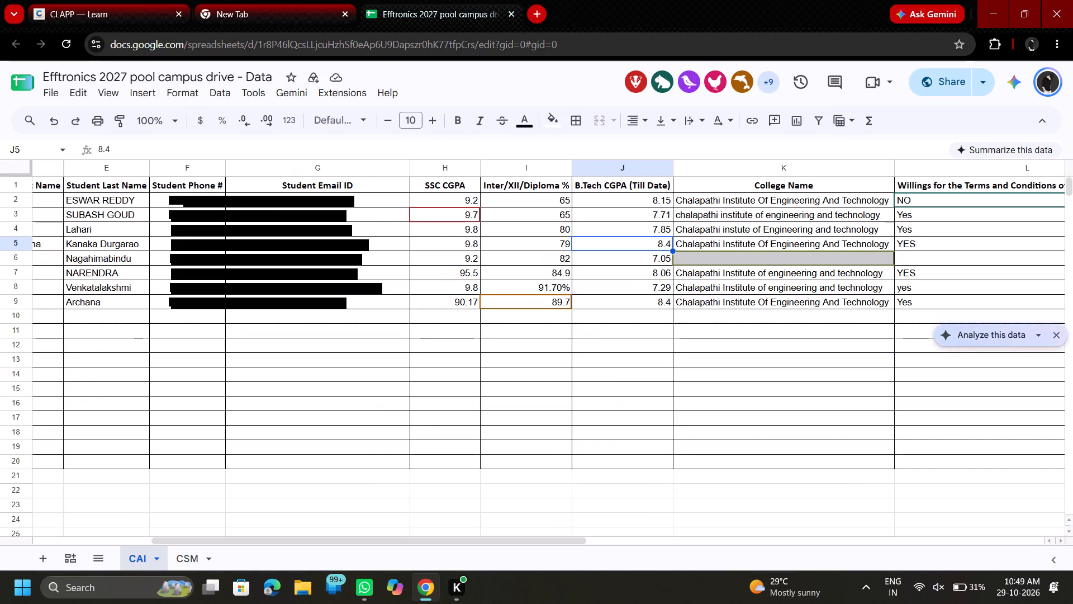
{"action": "left_click", "coordinate": [639, 270]}
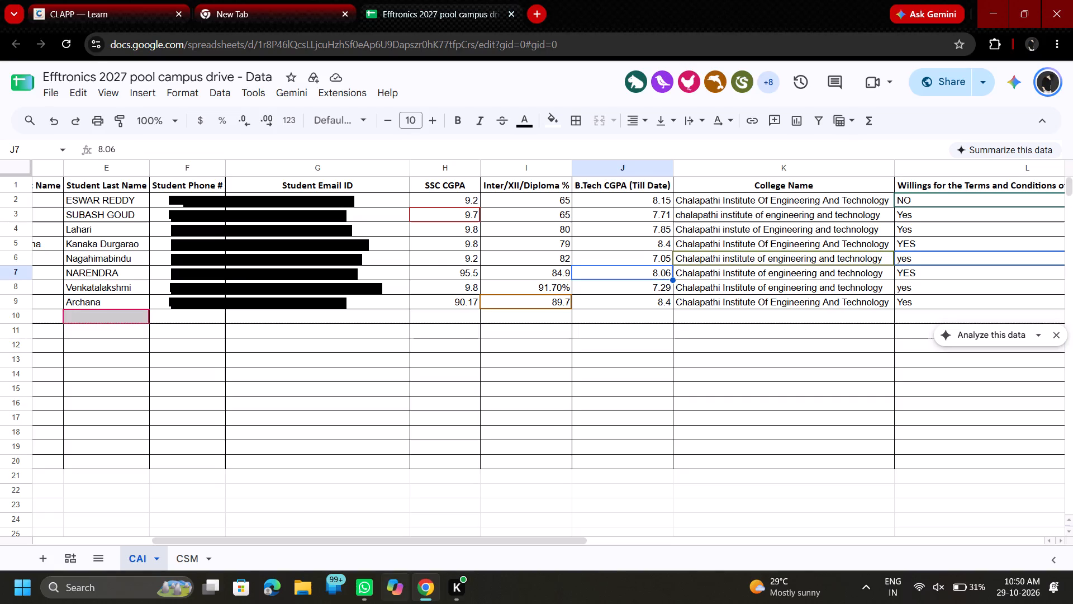
{"action": "left_click_drag", "start_coordinate": [175, 538], "coordinate": [156, 539]}
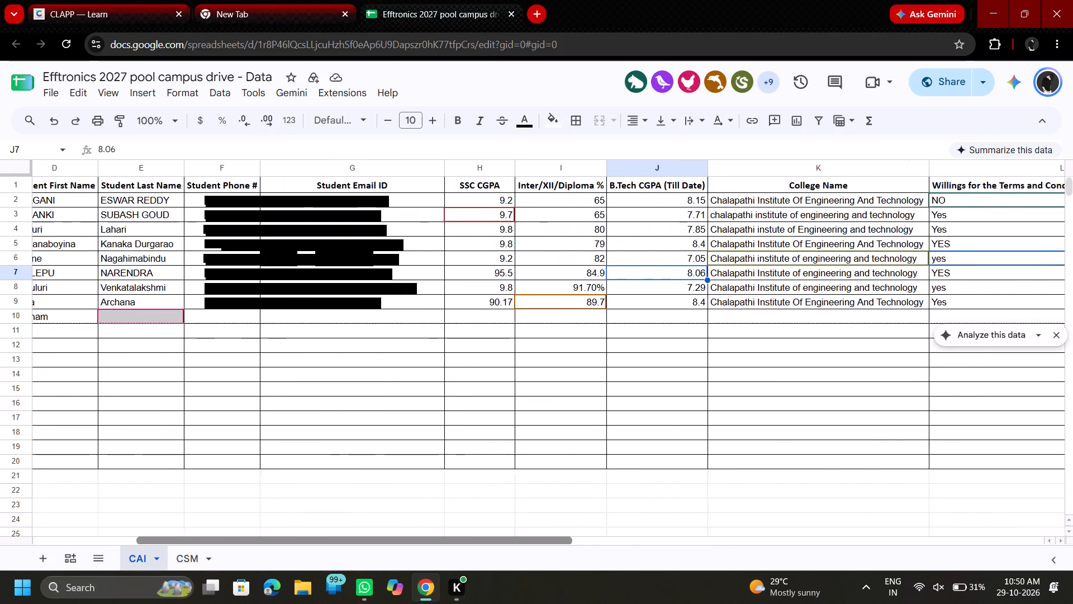
{"action": "left_click_drag", "start_coordinate": [156, 539], "coordinate": [140, 539]}
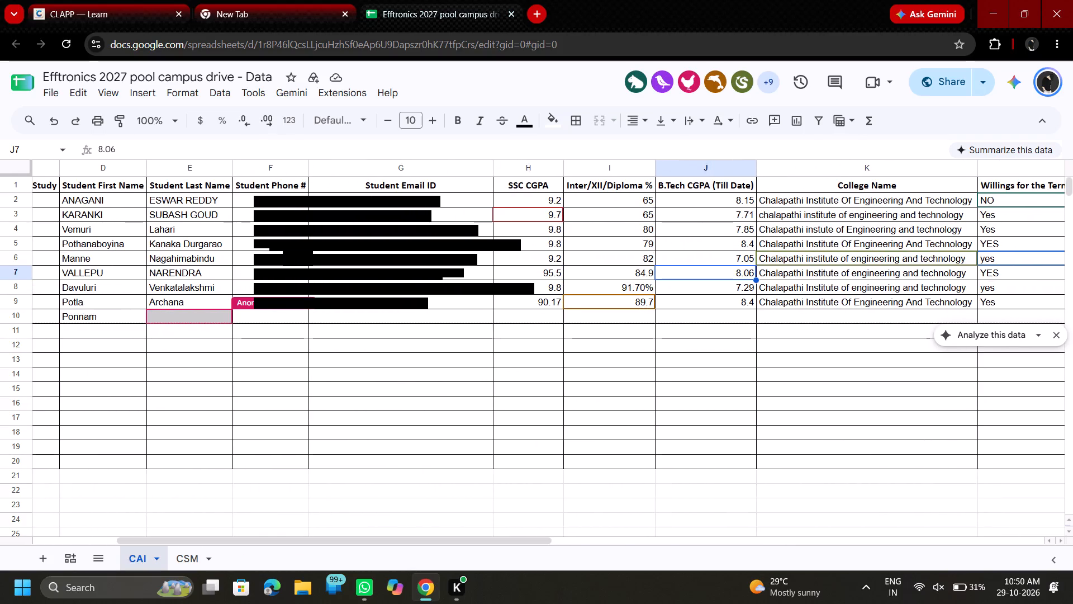
{"action": "left_click", "coordinate": [158, 315]}
{"action": "left_click", "coordinate": [215, 320]}
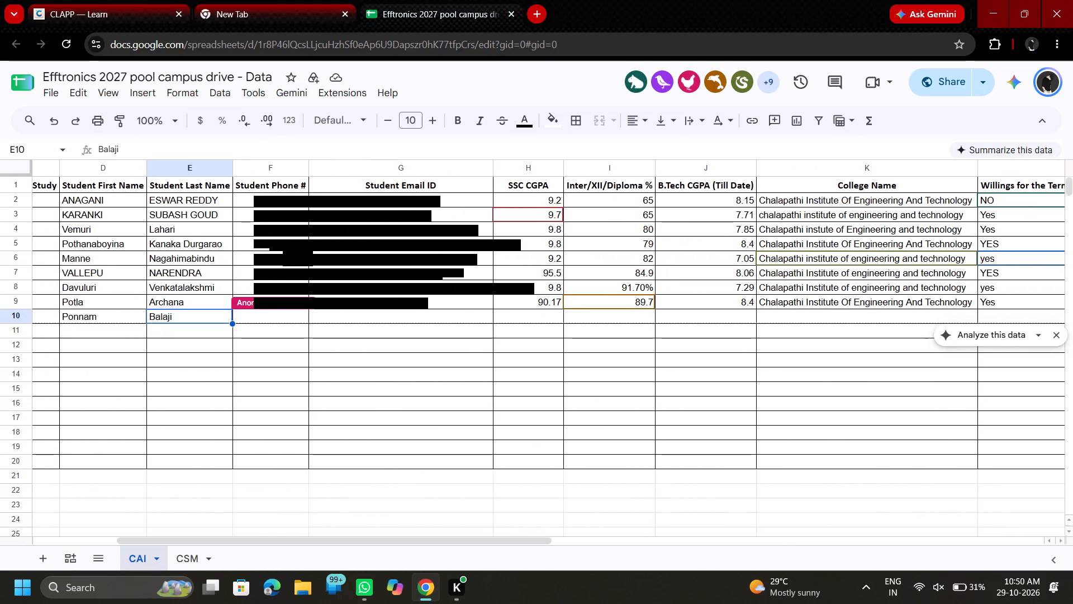
{"action": "left_click", "coordinate": [215, 312]}
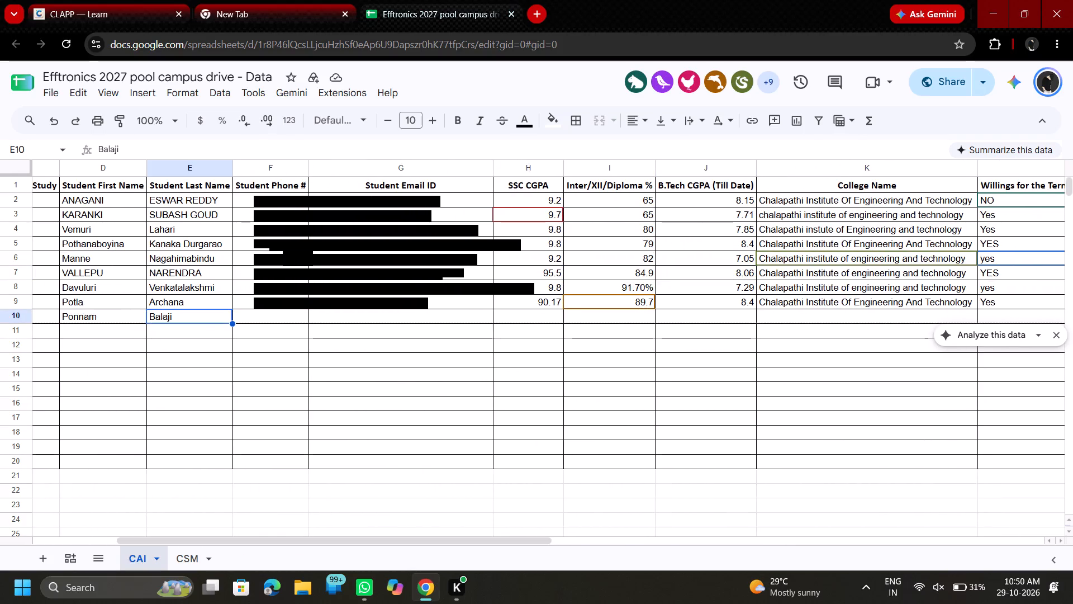
Start a new record in row 11 with serial number 10, the student's roll number and branch CAI.
{"action": "left_click_drag", "start_coordinate": [104, 331], "coordinate": [276, 329]}
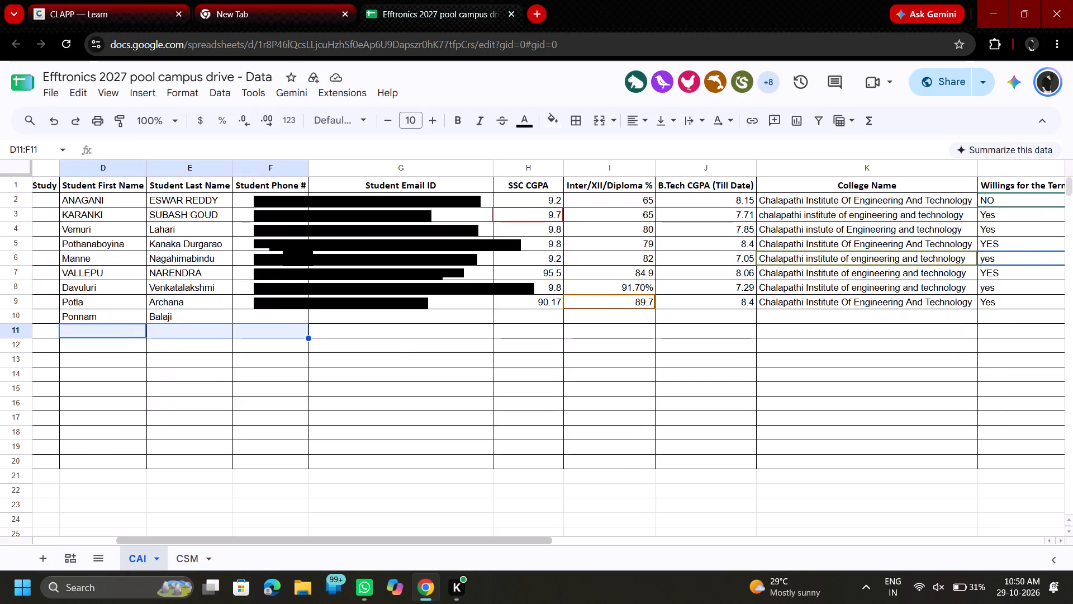
{"action": "left_click_drag", "start_coordinate": [182, 537], "coordinate": [108, 539]}
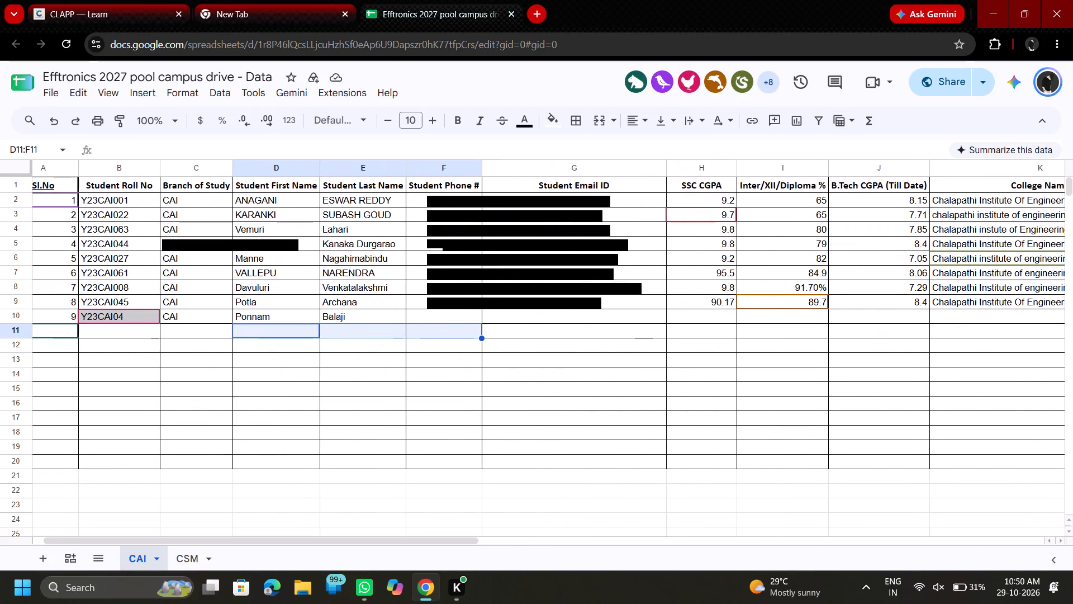
{"action": "left_click", "coordinate": [139, 331]}
{"action": "left_click", "coordinate": [62, 331]}
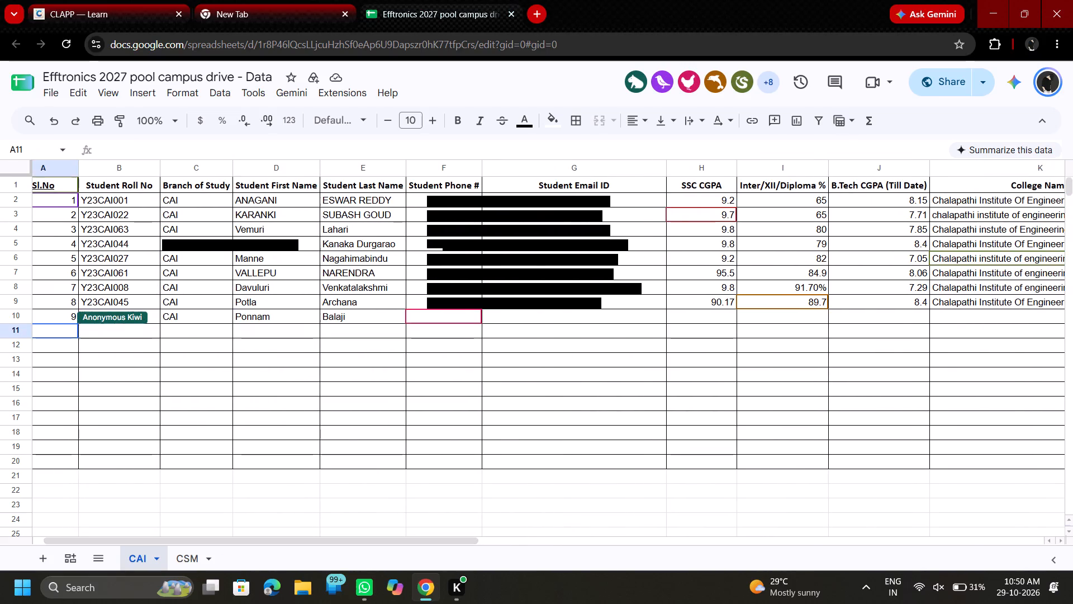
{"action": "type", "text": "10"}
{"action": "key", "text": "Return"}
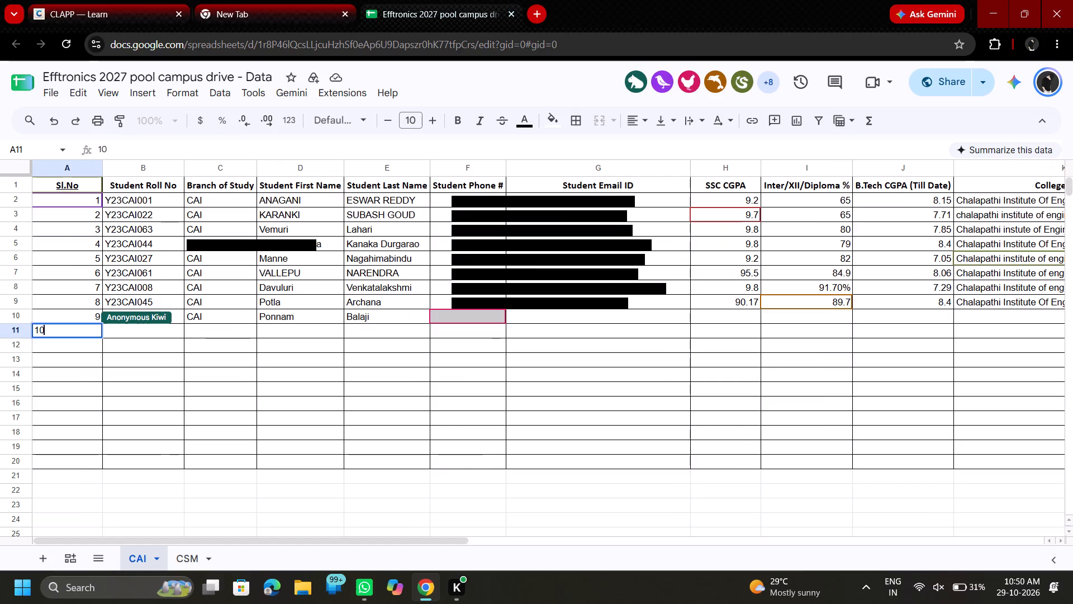
{"action": "left_click", "coordinate": [126, 332]}
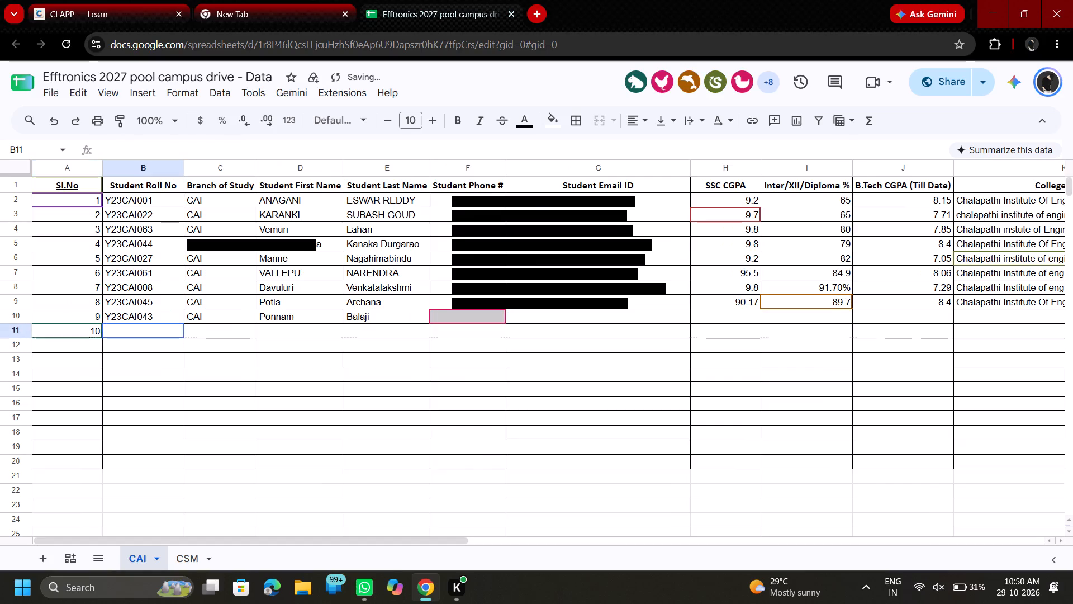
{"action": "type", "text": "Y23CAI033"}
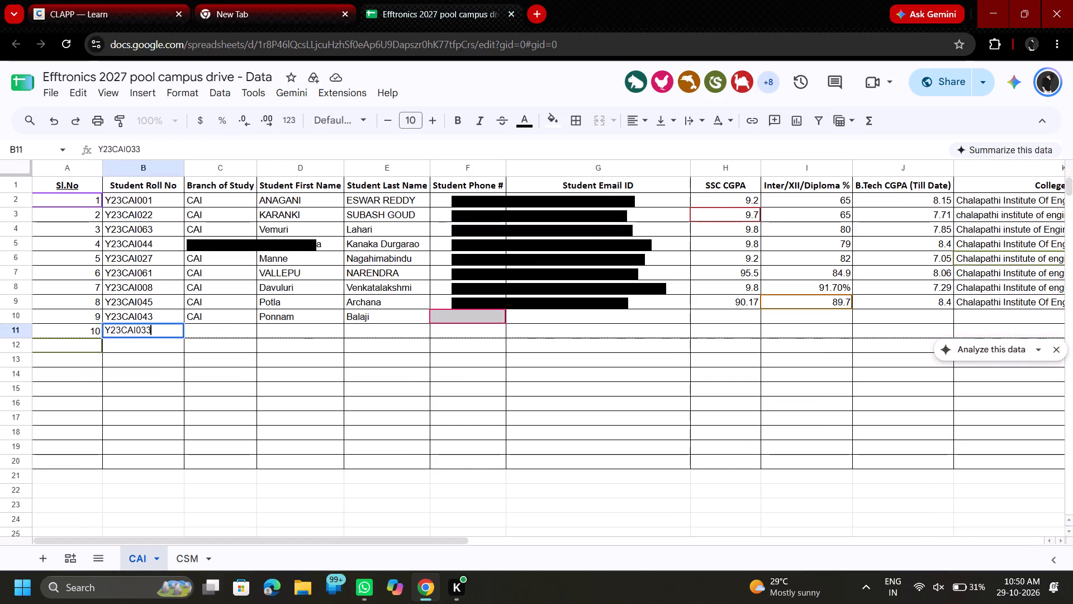
{"action": "left_click", "coordinate": [224, 325]}
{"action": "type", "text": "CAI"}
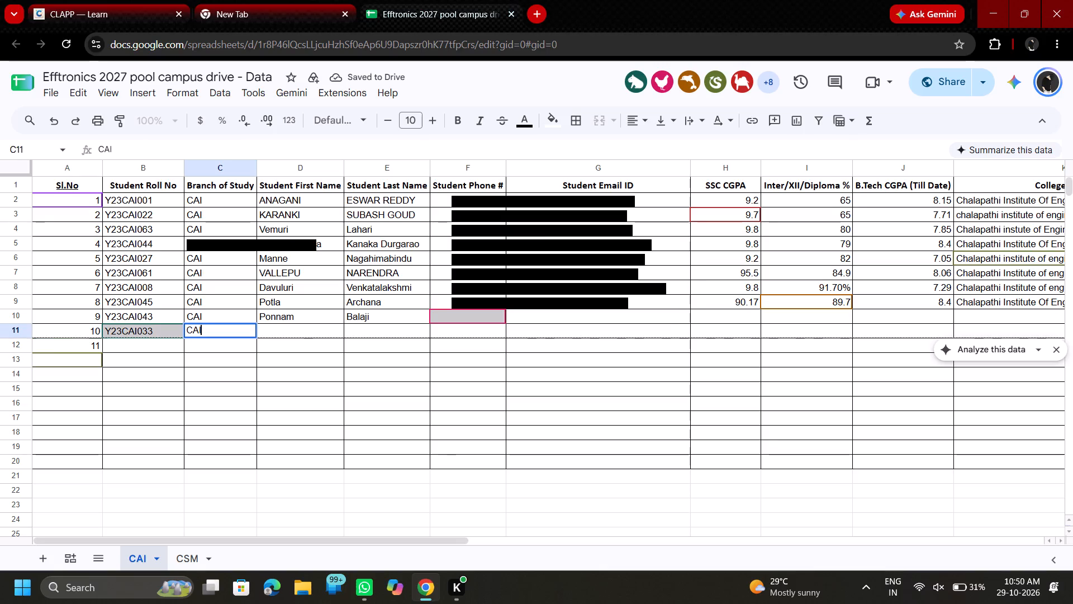
Enter the new student's first name and last name in capitals in row 11.
{"action": "left_click", "coordinate": [295, 325]}
{"action": "left_click", "coordinate": [296, 331]}
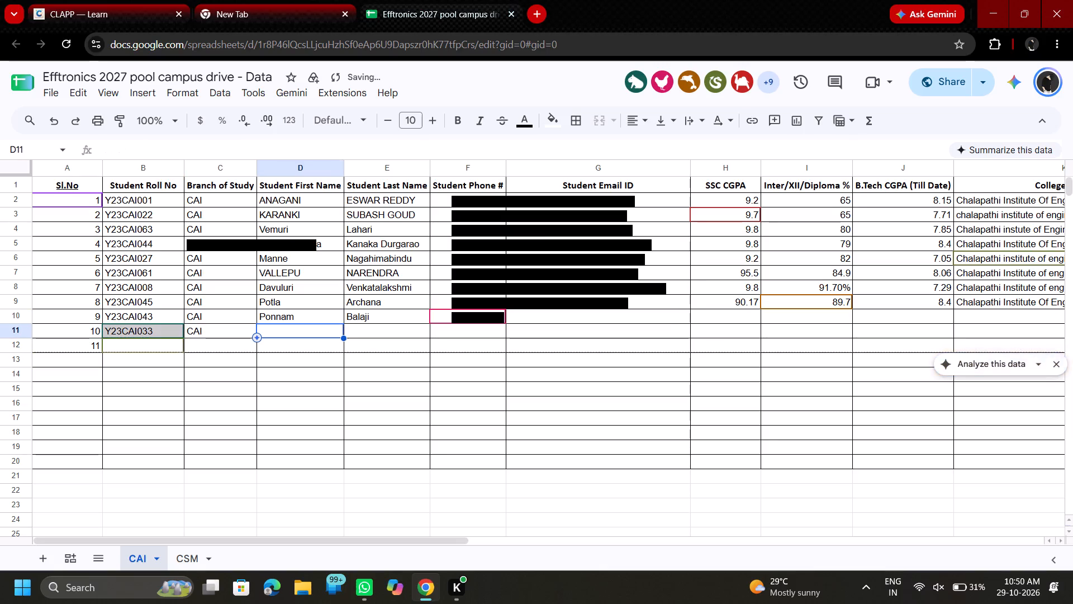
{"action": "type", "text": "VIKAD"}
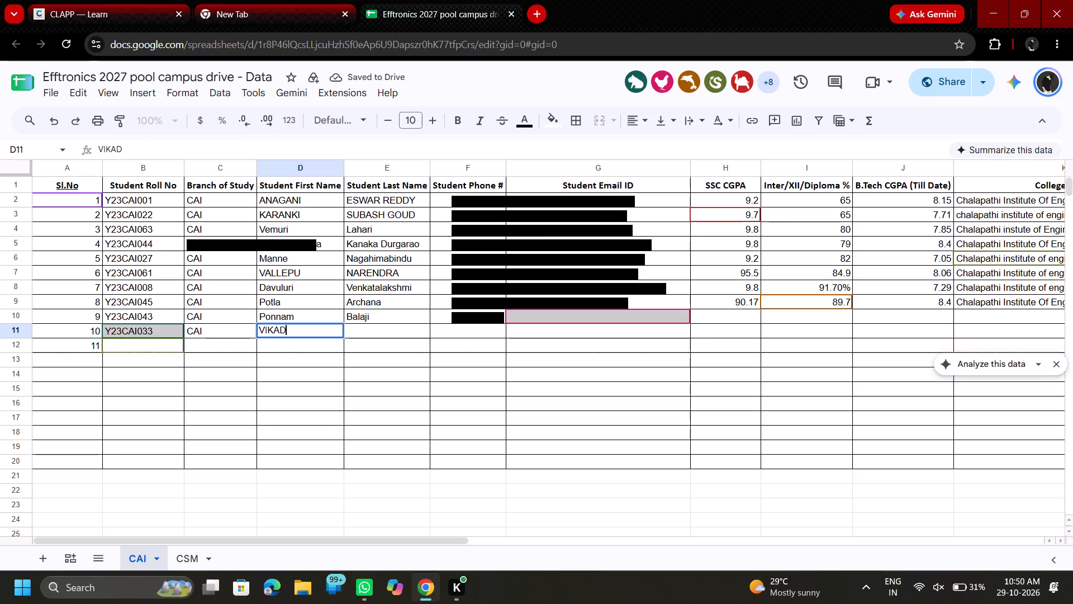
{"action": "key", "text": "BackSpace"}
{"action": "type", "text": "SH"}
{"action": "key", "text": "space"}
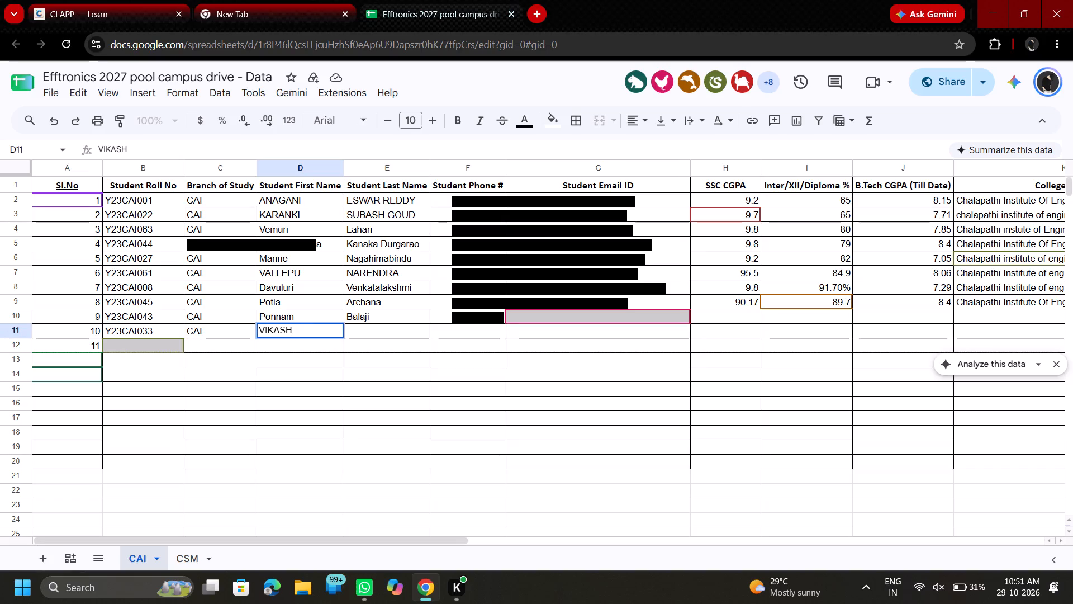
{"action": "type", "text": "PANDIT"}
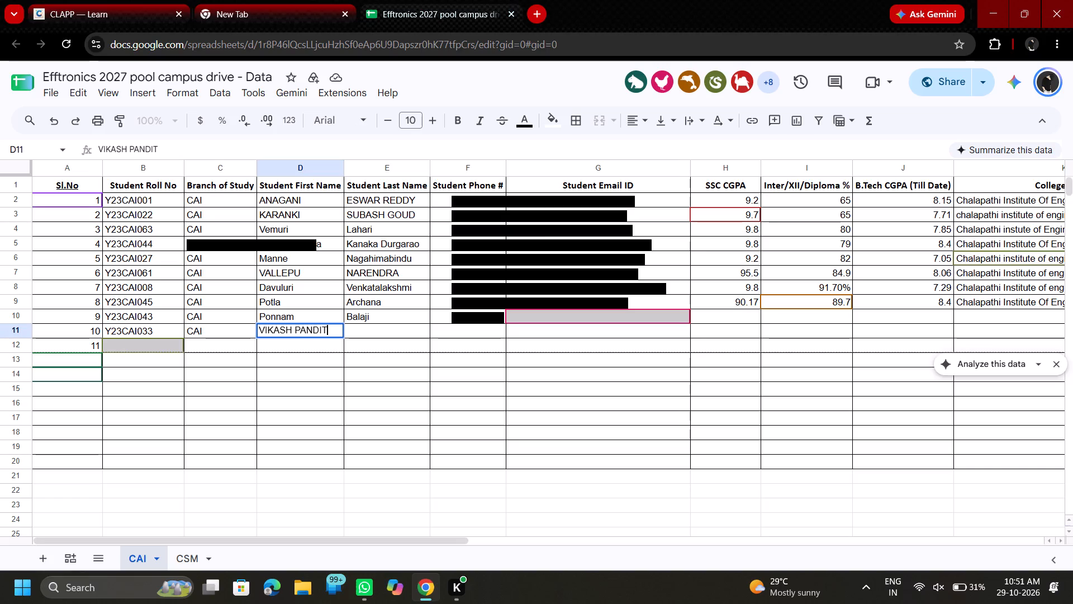
{"action": "left_click", "coordinate": [394, 327]}
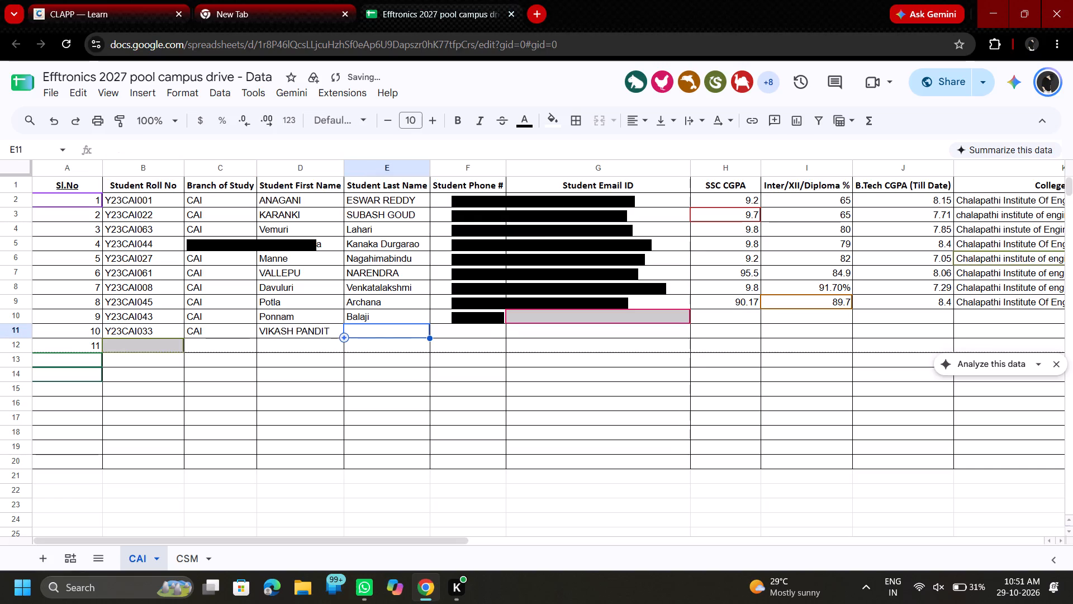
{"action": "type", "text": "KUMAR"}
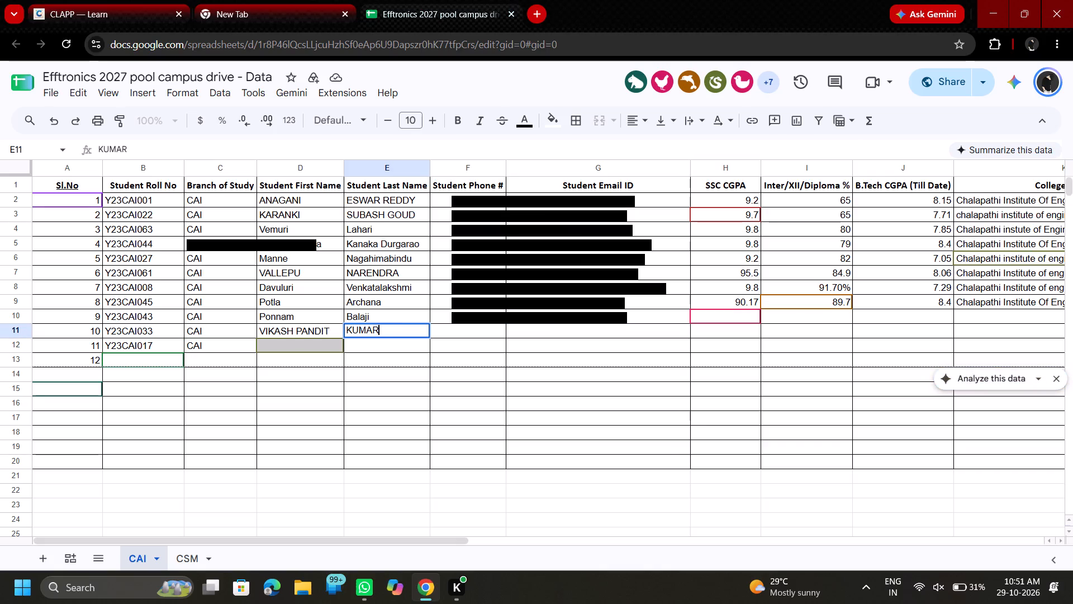
Replace the student's last name in row 11 with the surname given as the second word of the first-name entry, in capitals.
{"action": "left_click", "coordinate": [335, 327]}
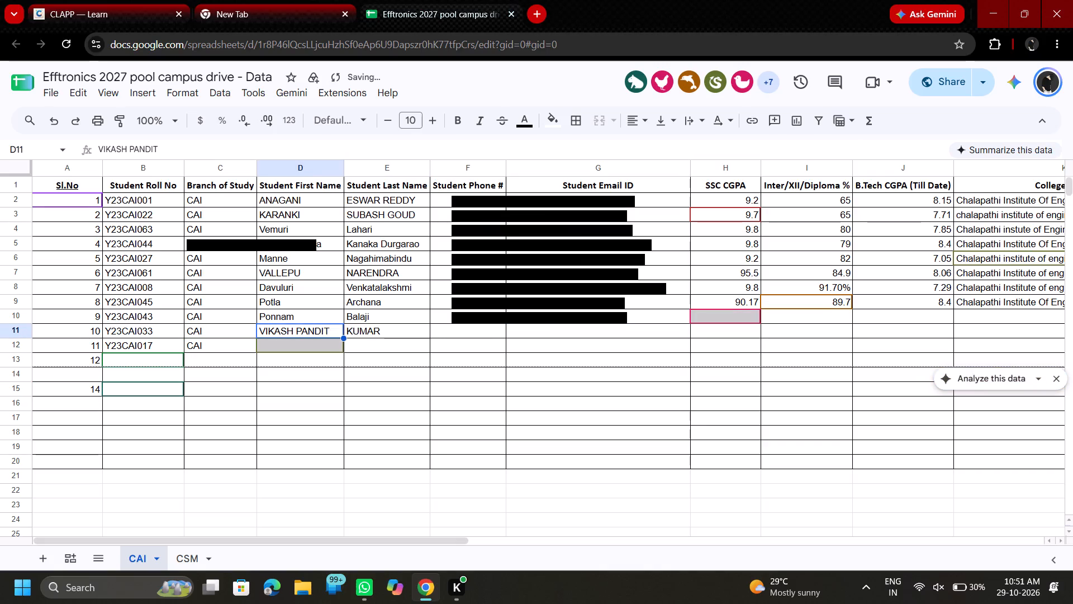
{"action": "left_click", "coordinate": [329, 328]}
{"action": "left_click", "coordinate": [335, 331]}
{"action": "left_click", "coordinate": [378, 329]}
{"action": "double_click", "coordinate": [391, 328]}
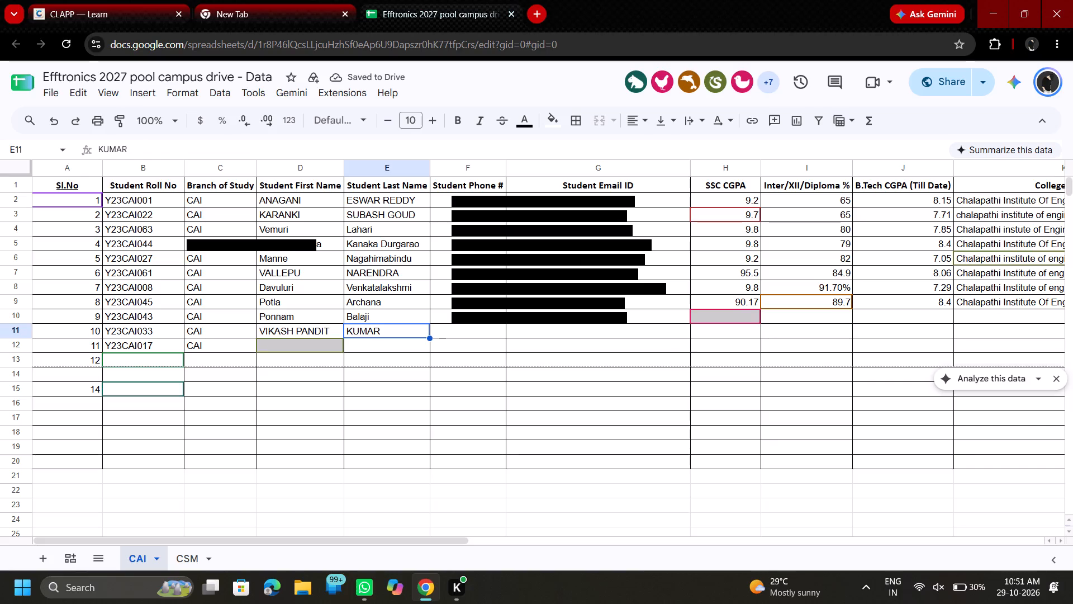
{"action": "key", "text": "BackSpace"}
{"action": "key", "text": "BackSpace"}
{"action": "key", "text": "BackSpace"}
{"action": "key", "text": "BackSpace"}
{"action": "key", "text": "BackSpace"}
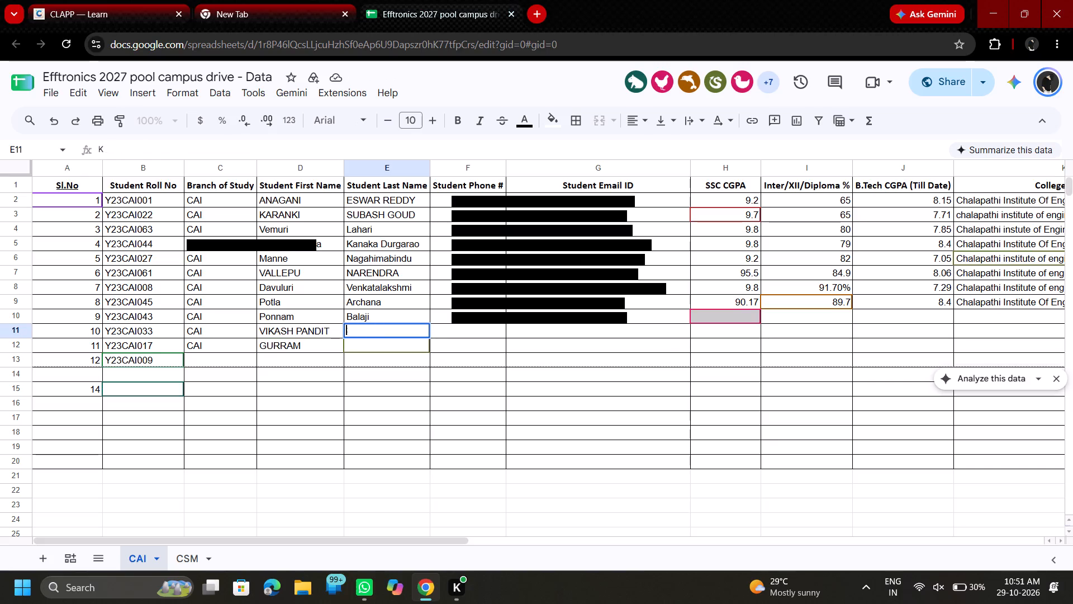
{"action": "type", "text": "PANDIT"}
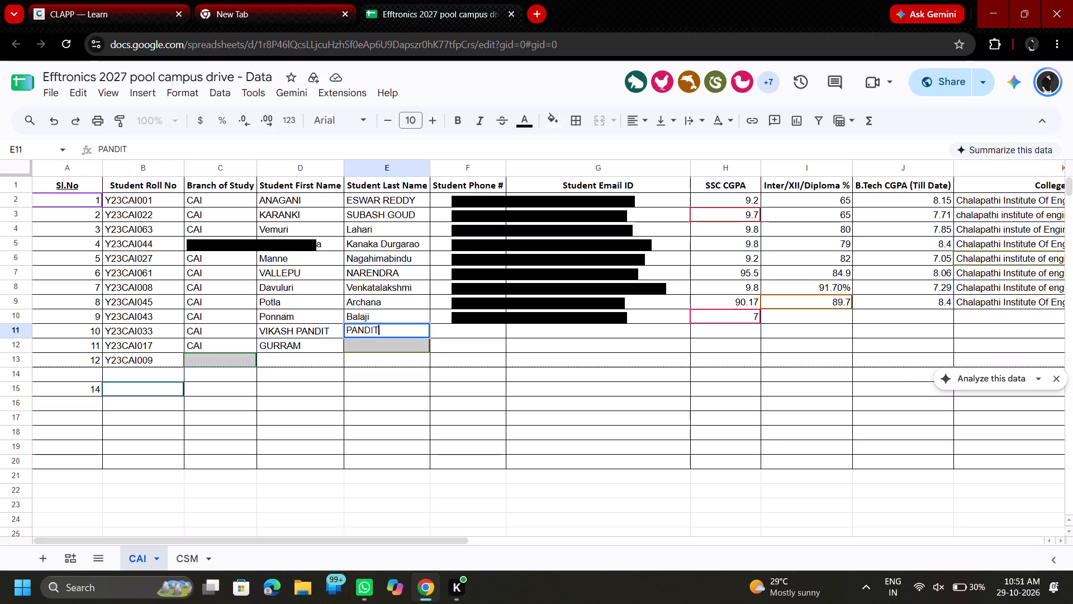
Replace the surname within the first-name entry in row 11 with the student's middle name in capitals, keeping the first word.
{"action": "left_click", "coordinate": [332, 323]}
{"action": "left_click", "coordinate": [333, 333]}
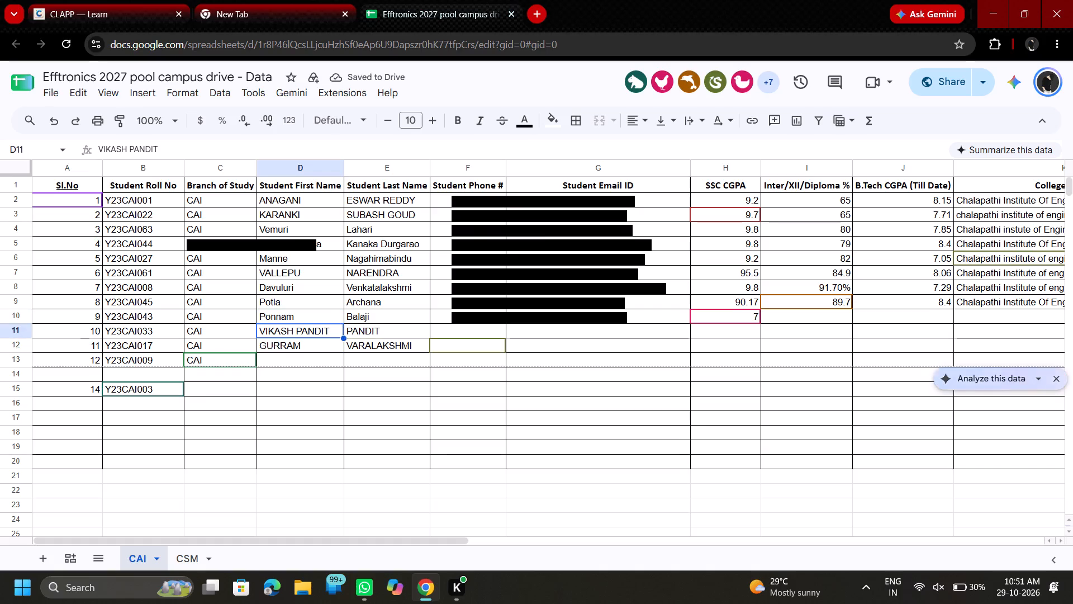
{"action": "double_click", "coordinate": [333, 328]}
{"action": "key", "text": "BackSpace"}
{"action": "key", "text": "BackSpace"}
{"action": "key", "text": "BackSpace"}
{"action": "key", "text": "BackSpace"}
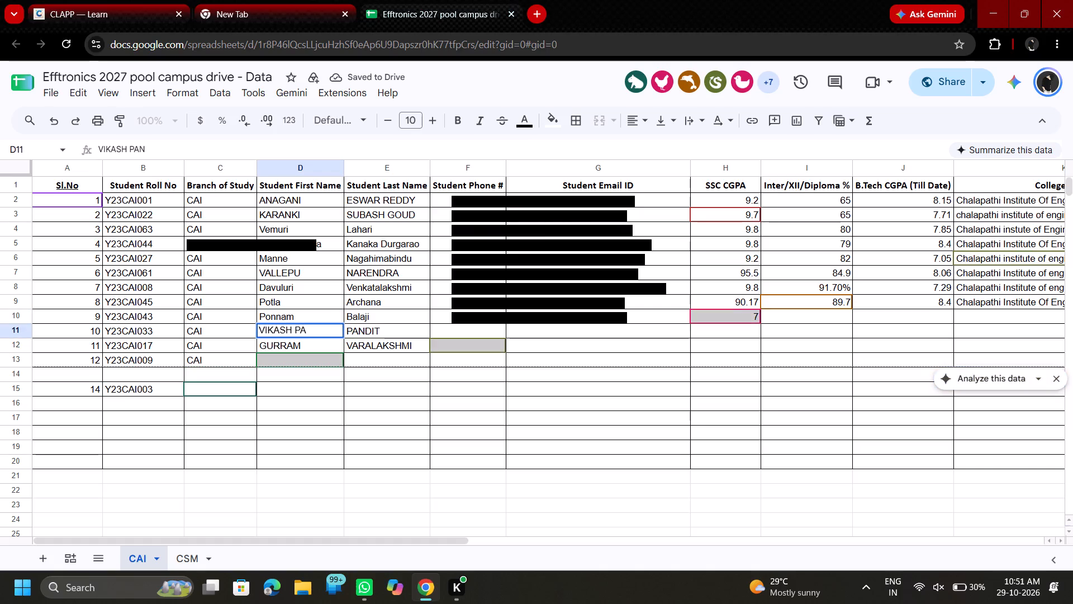
{"action": "key", "text": "BackSpace"}
{"action": "key", "text": "BackSpace"}
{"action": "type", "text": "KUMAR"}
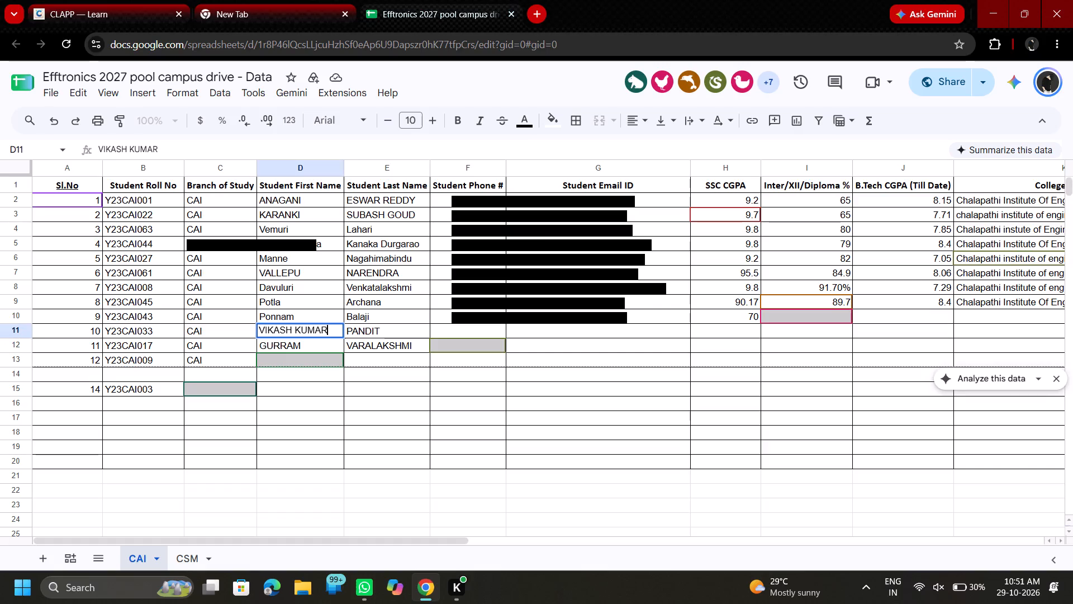
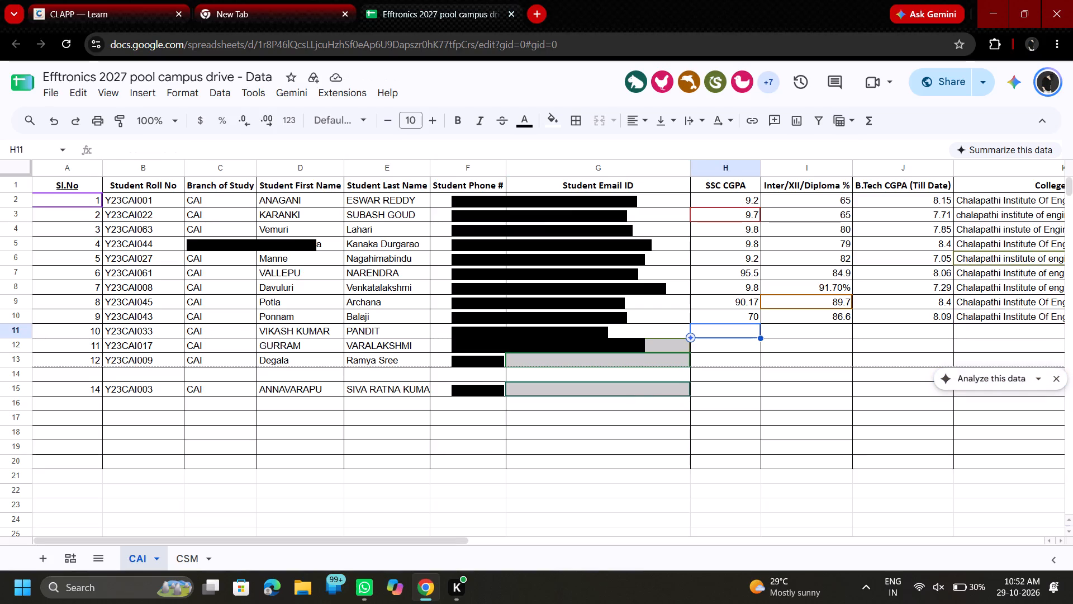
Enter the row 11 student's marks: SSC CGPA 96, Inter/XII/Diploma 90 and B.Tech CGPA 8.34.
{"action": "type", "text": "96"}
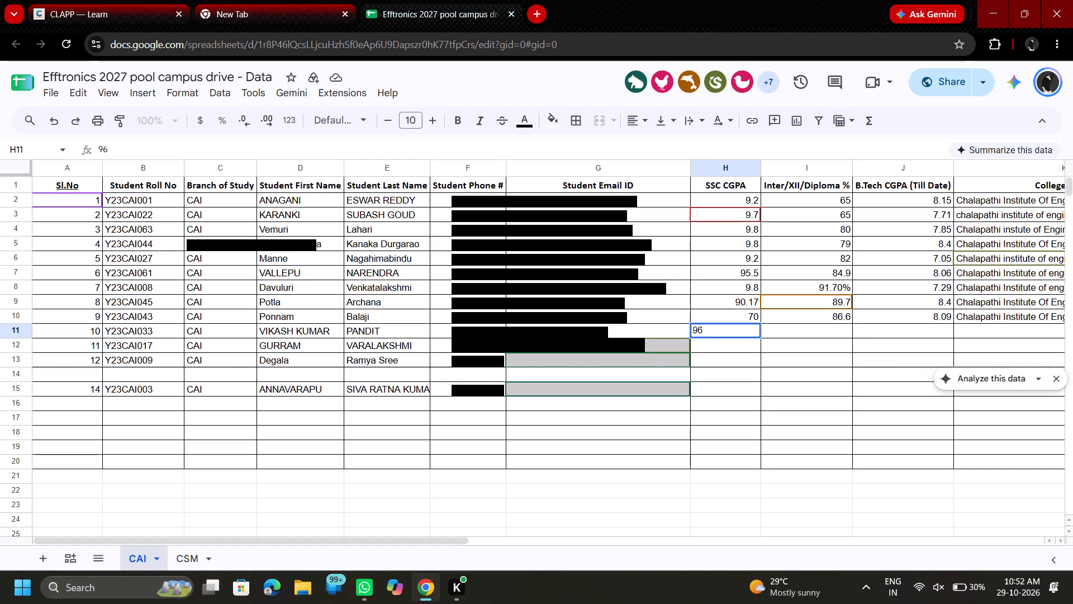
{"action": "left_click", "coordinate": [784, 331]}
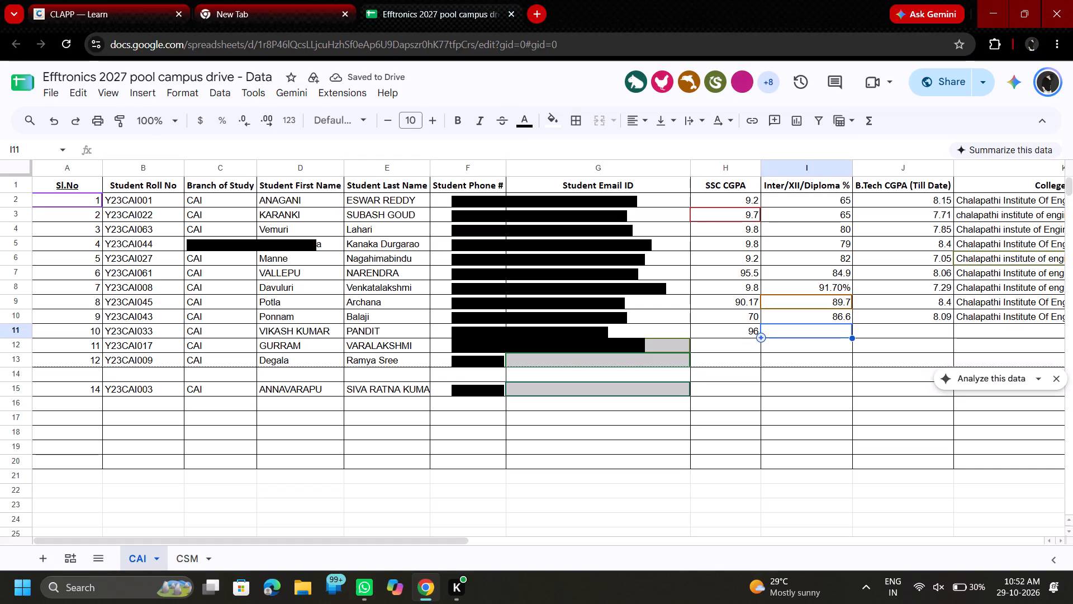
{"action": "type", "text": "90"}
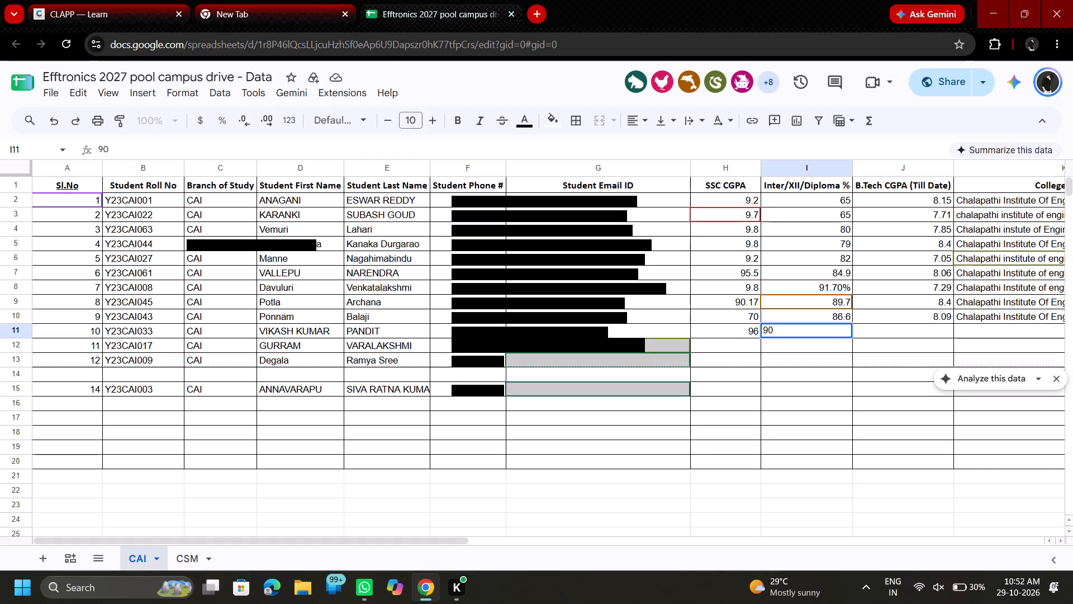
{"action": "left_click", "coordinate": [876, 328]}
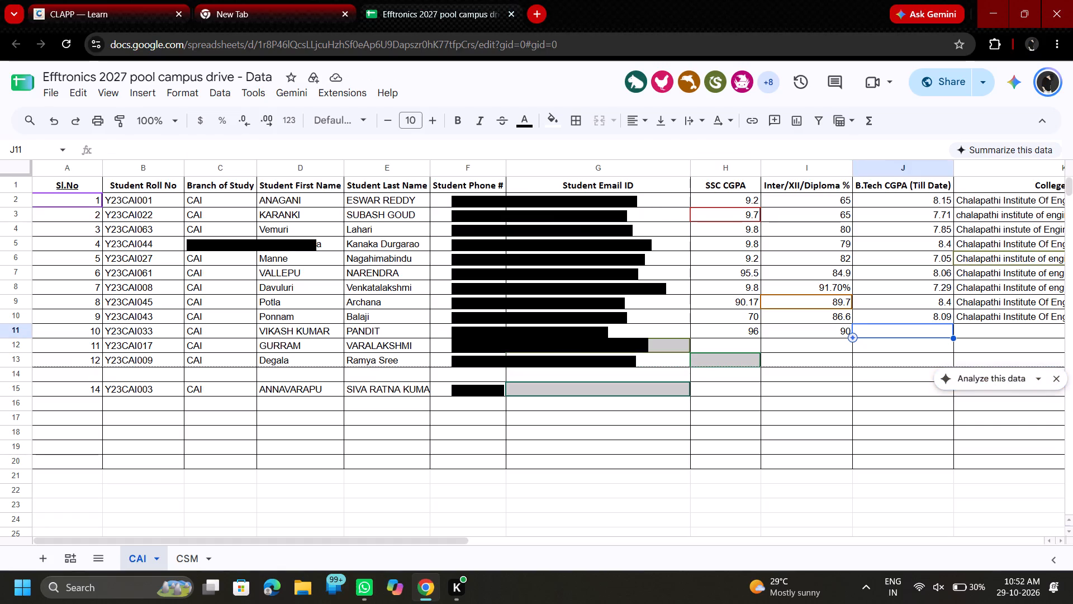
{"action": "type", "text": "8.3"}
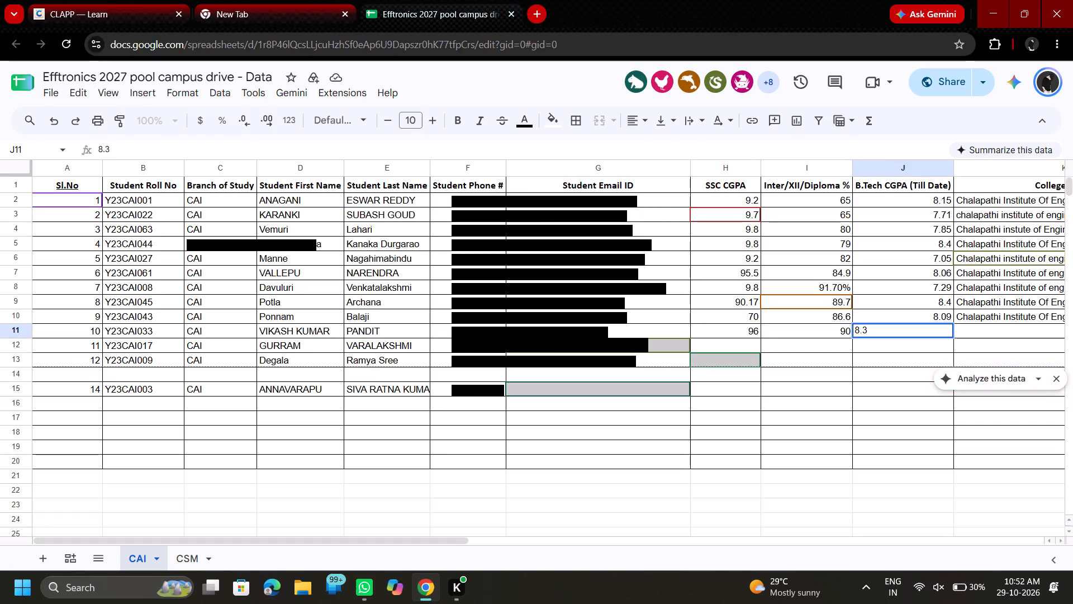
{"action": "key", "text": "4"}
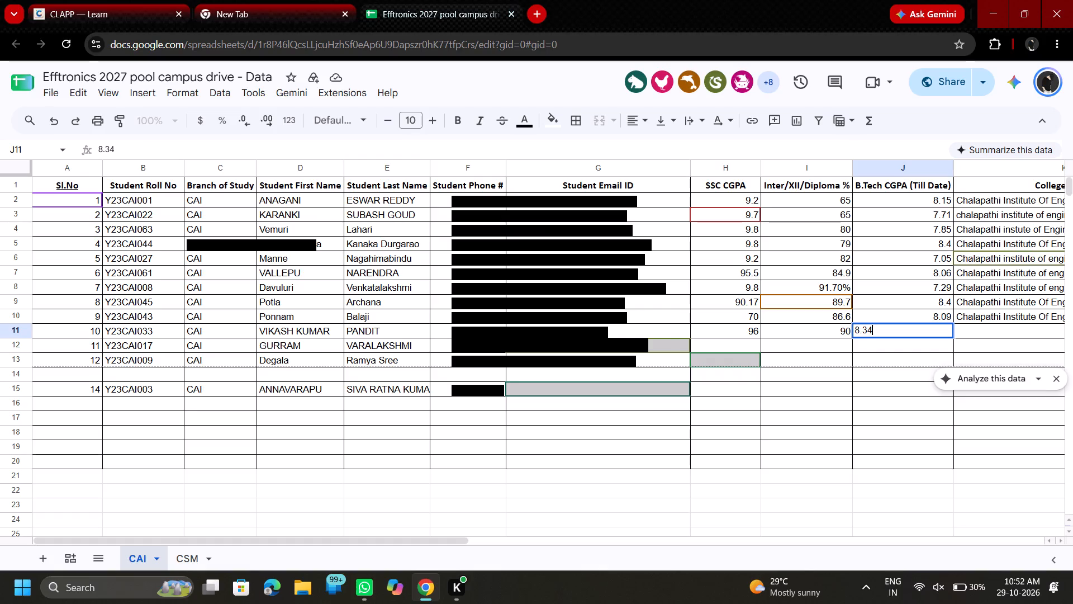
Fill in the college name in row 11 by copying "Chalapathi Institute Of Engineering And Technology" from row 10.
{"action": "left_click", "coordinate": [986, 332]}
{"action": "left_click_drag", "start_coordinate": [463, 540], "coordinate": [491, 540]}
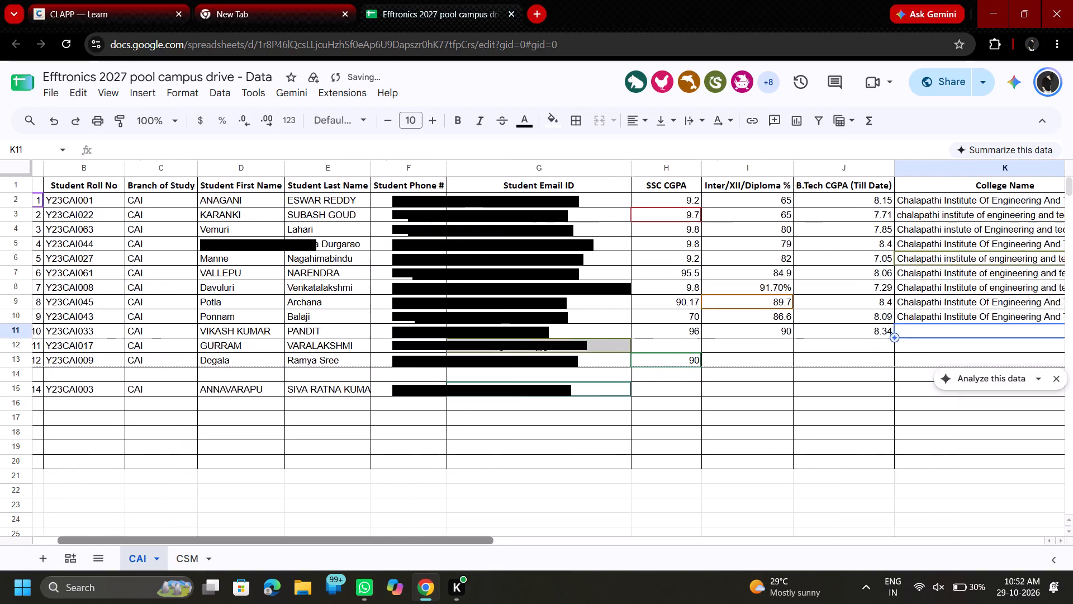
{"action": "left_click_drag", "start_coordinate": [491, 540], "coordinate": [615, 541]}
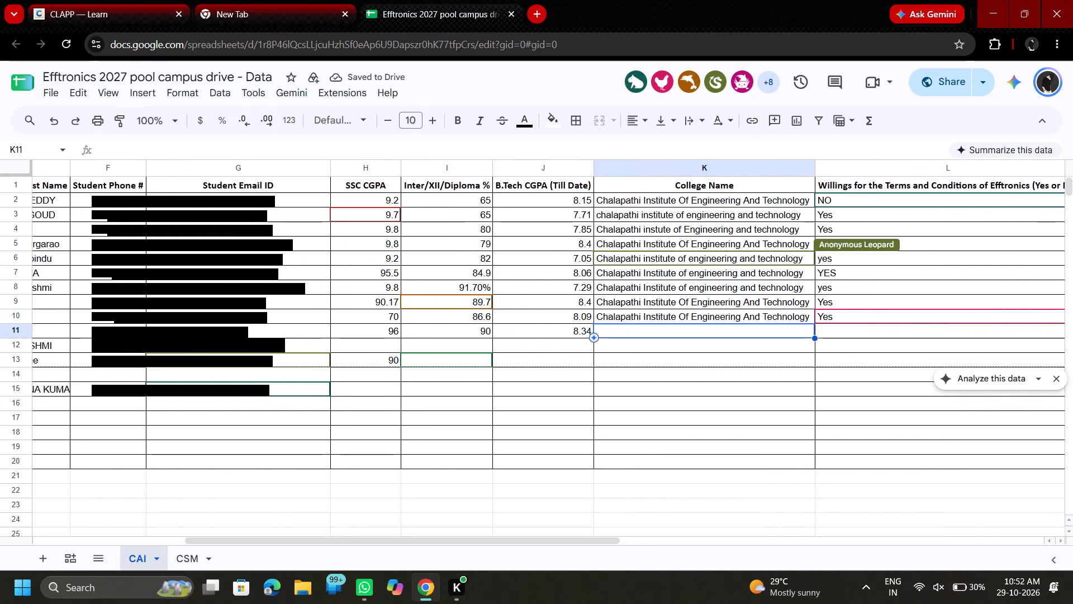
{"action": "triple_click", "coordinate": [601, 314]}
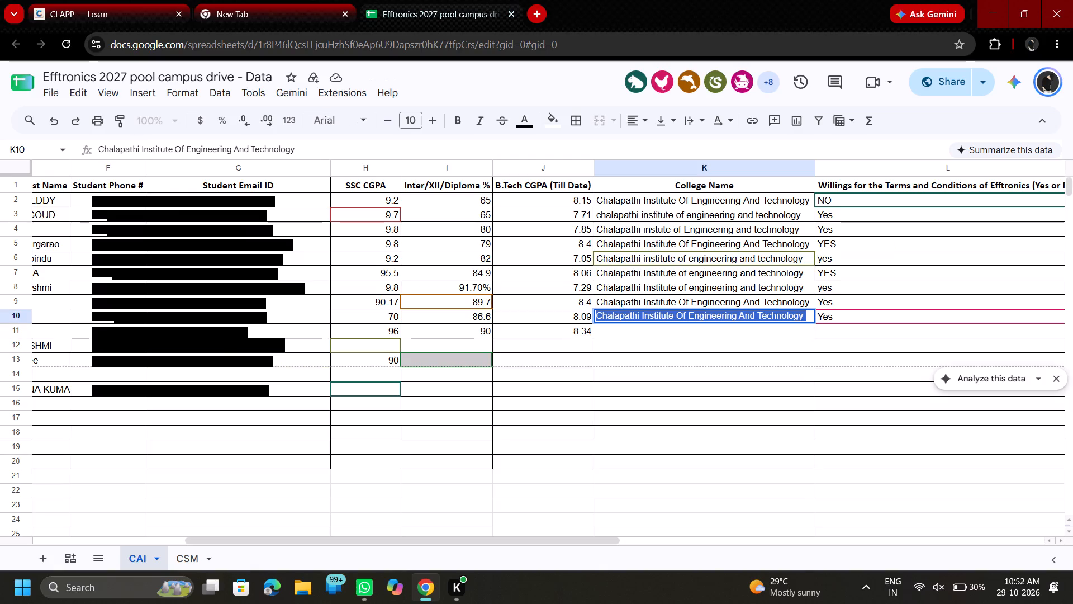
{"action": "key", "text": "ctrl+c"}
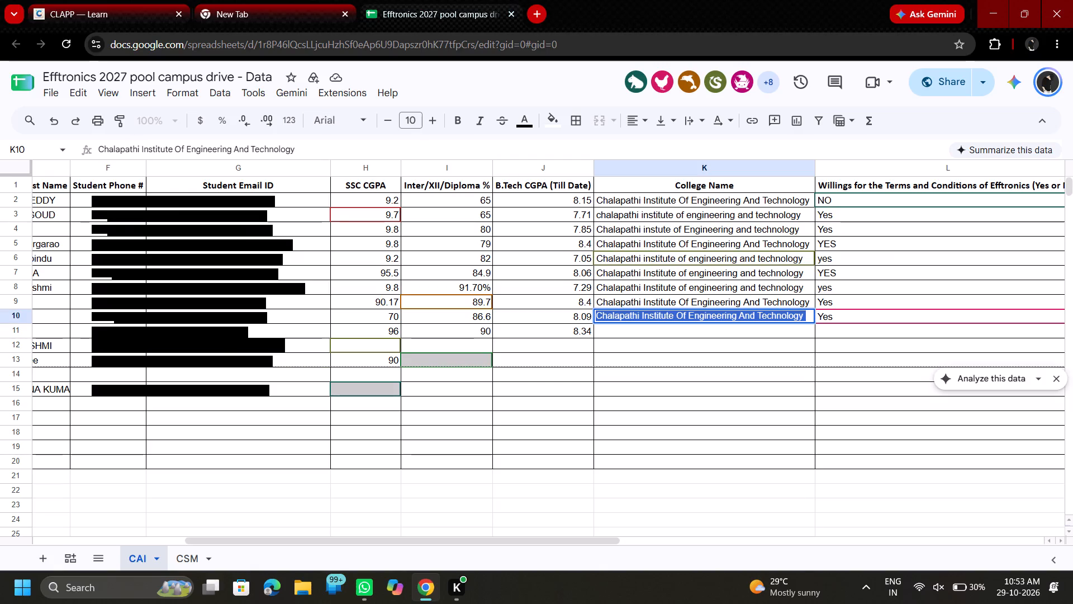
{"action": "left_click", "coordinate": [625, 325]}
{"action": "key", "text": "ctrl+v"}
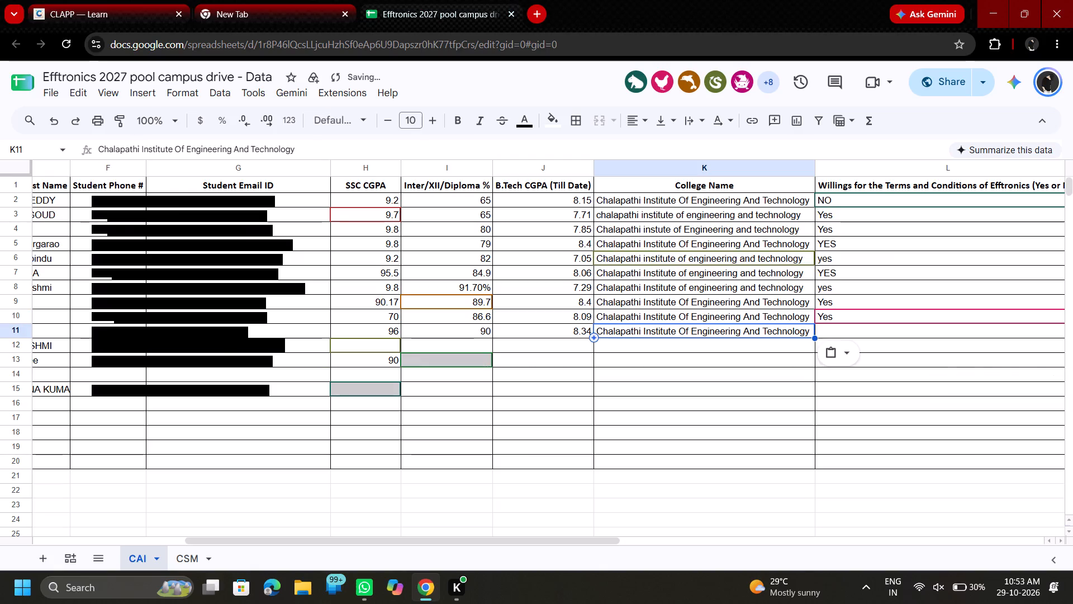
Enter YES in capitals as row 11's willingness for the Efftronics terms and conditions.
{"action": "left_click", "coordinate": [842, 326]}
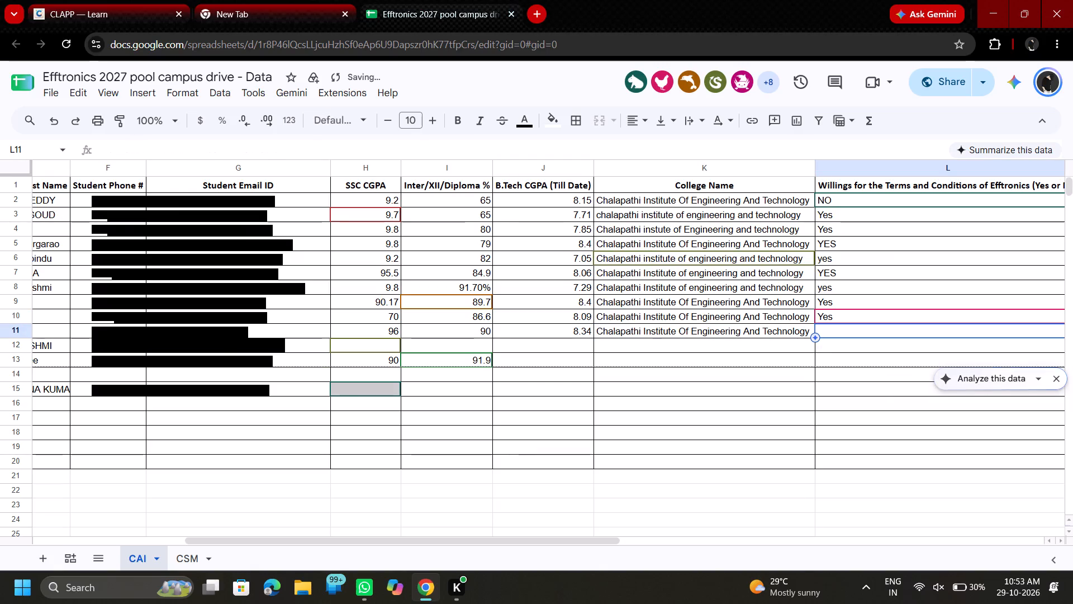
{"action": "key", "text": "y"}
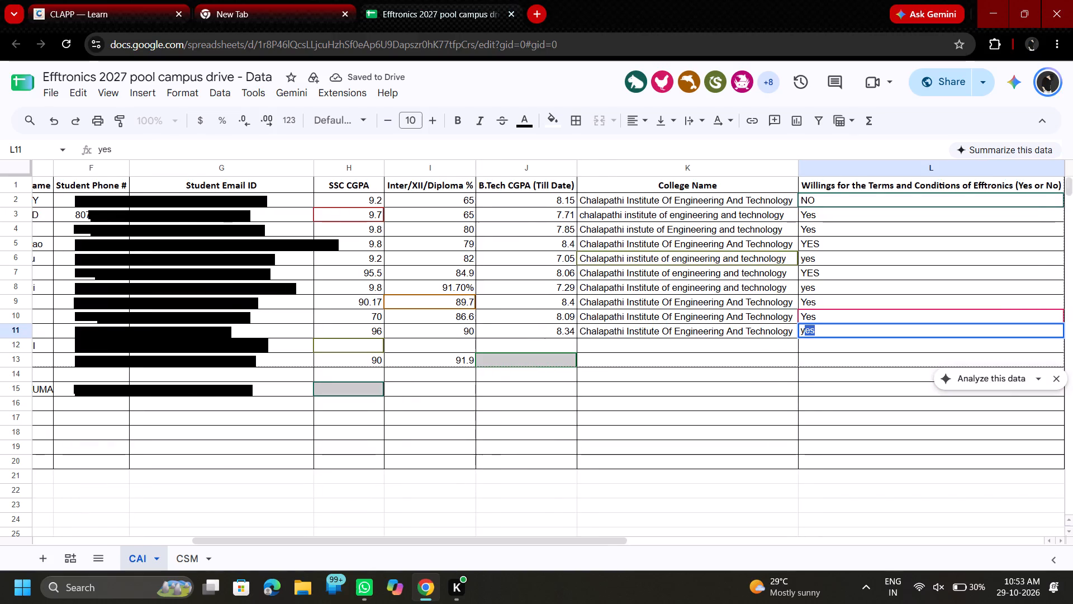
{"action": "key", "text": "BackSpace"}
{"action": "key", "text": "BackSpace"}
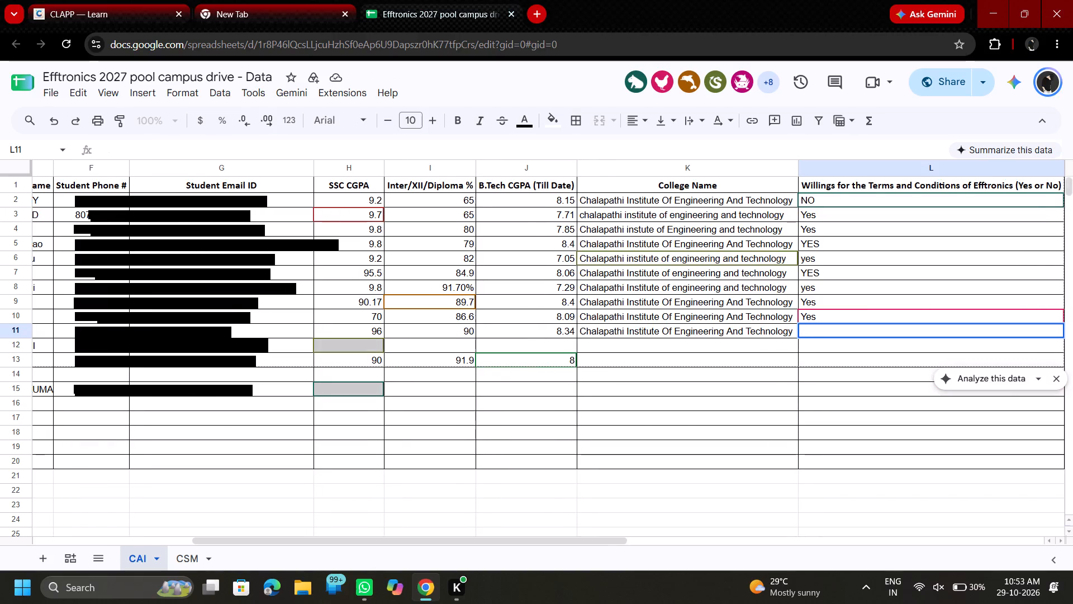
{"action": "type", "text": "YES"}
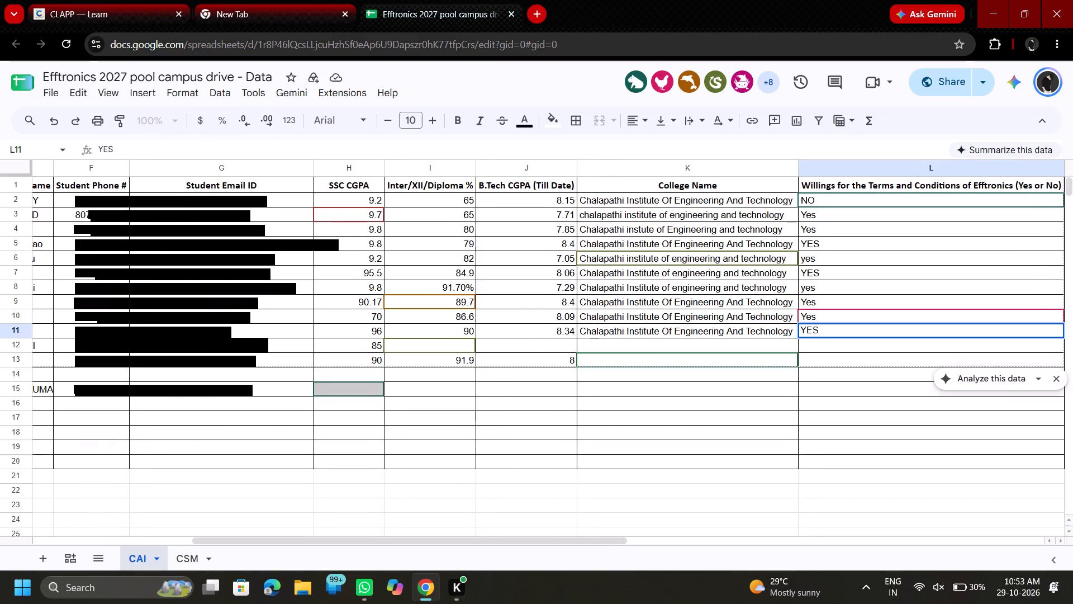
{"action": "scroll", "coordinate": [209, 322], "scroll_direction": "up", "scroll_amount": 1}
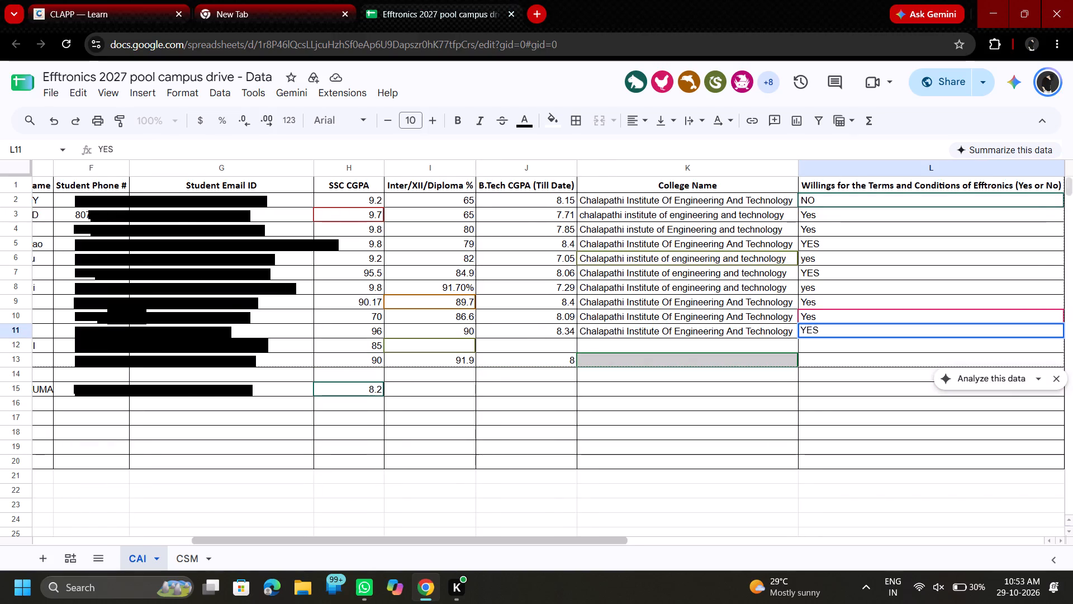
{"action": "left_click_drag", "start_coordinate": [205, 543], "coordinate": [144, 535]}
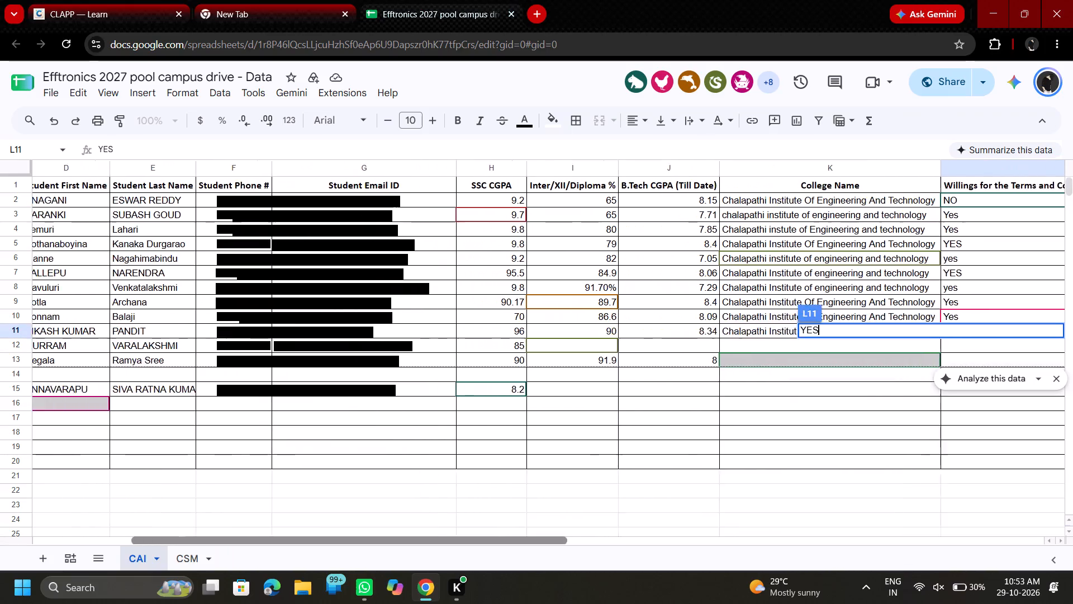
{"action": "left_click_drag", "start_coordinate": [144, 535], "coordinate": [54, 519]}
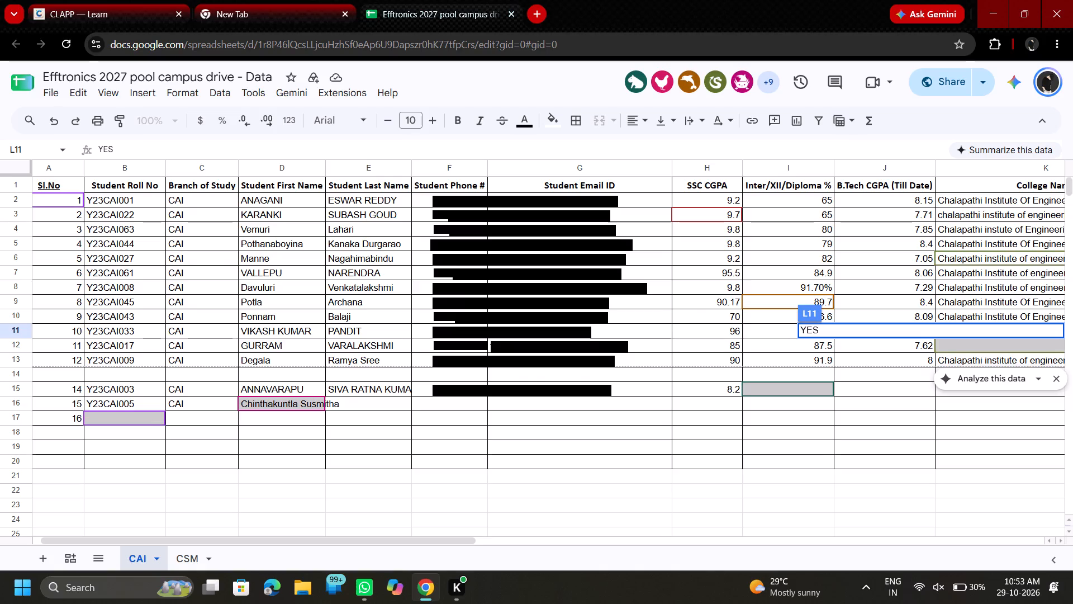
{"action": "left_click_drag", "start_coordinate": [167, 436], "coordinate": [286, 436]}
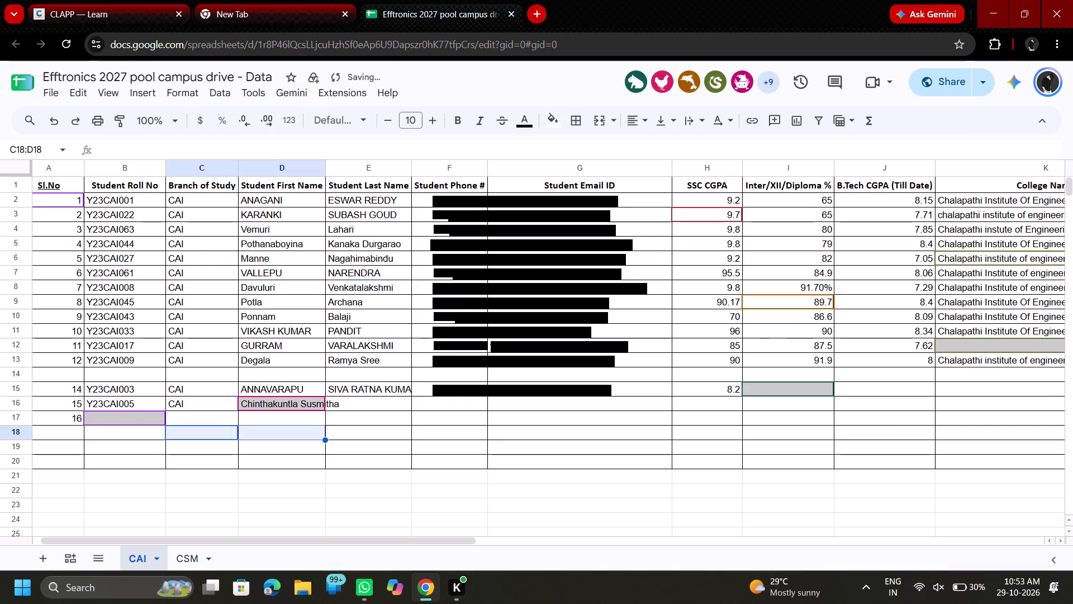
Delete the second word of the student's last-name entry in row 2, keeping only the first word.
{"action": "left_click_drag", "start_coordinate": [201, 538], "coordinate": [144, 541]}
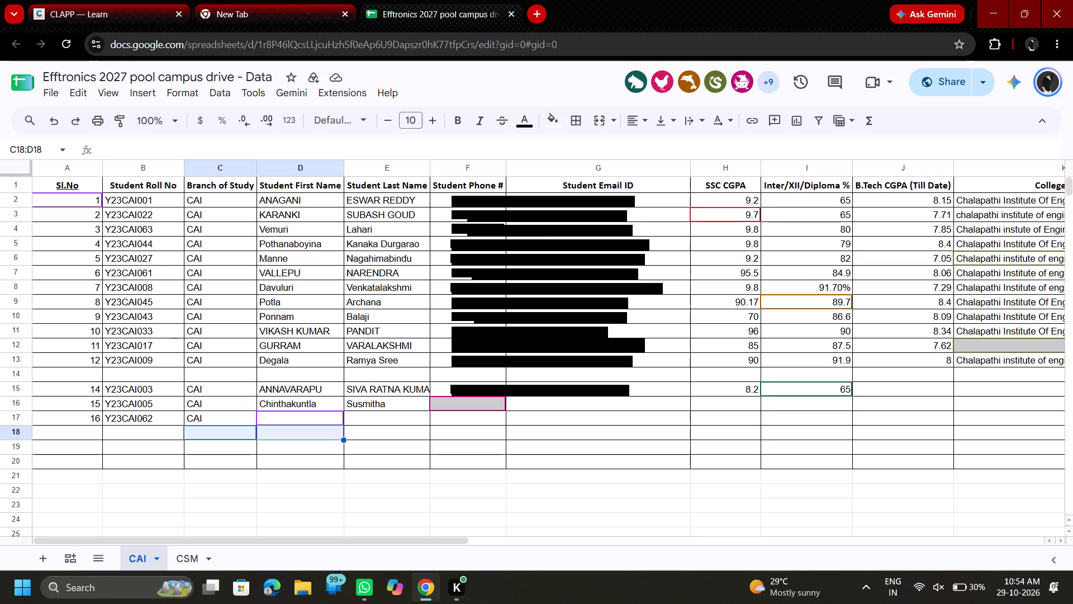
{"action": "double_click", "coordinate": [417, 194]}
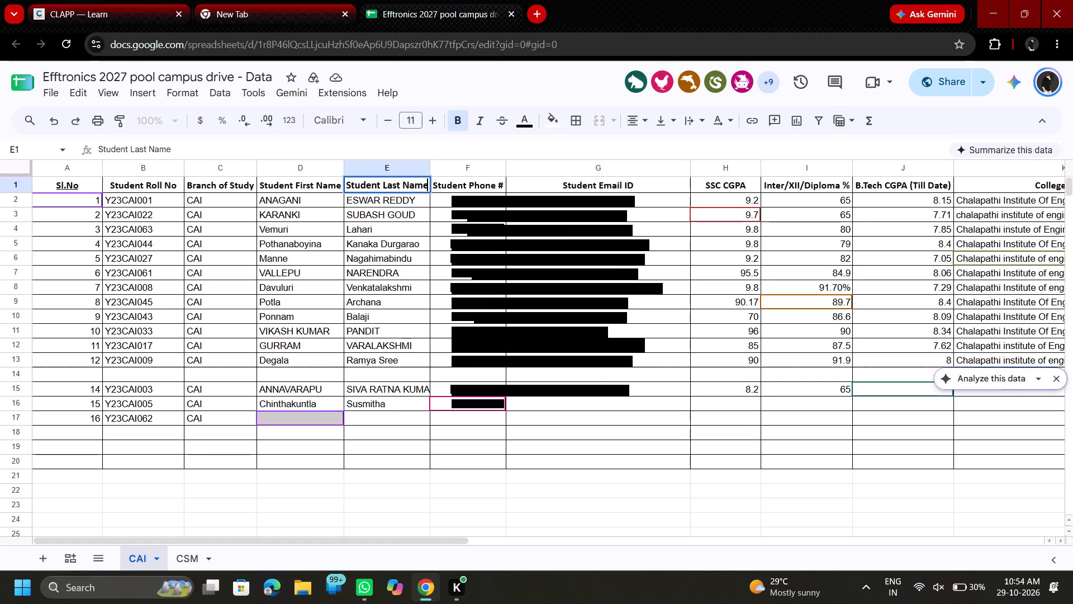
{"action": "double_click", "coordinate": [417, 198]}
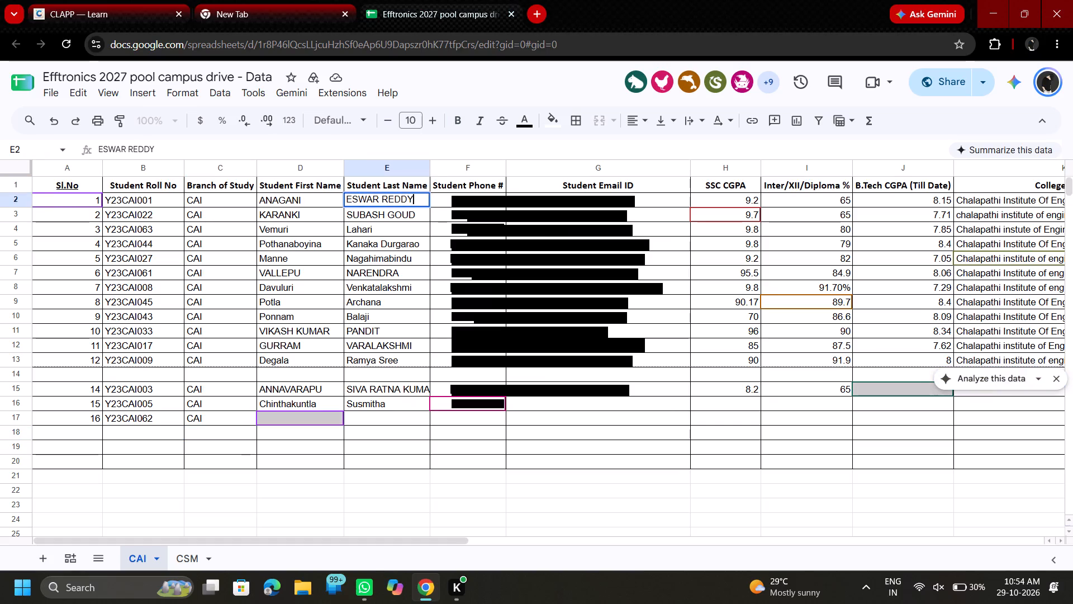
{"action": "key", "text": "BackSpace"}
{"action": "key", "text": "BackSpace"}
{"action": "key", "text": "BackSpace"}
{"action": "key", "text": "BackSpace"}
{"action": "key", "text": "BackSpace"}
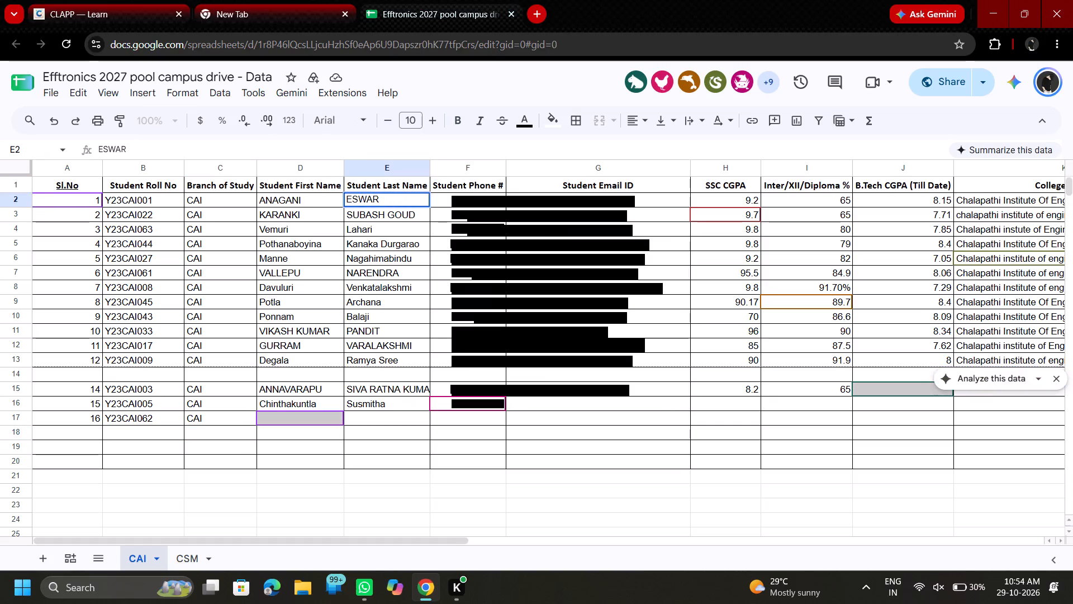
{"action": "left_click", "coordinate": [389, 473]}
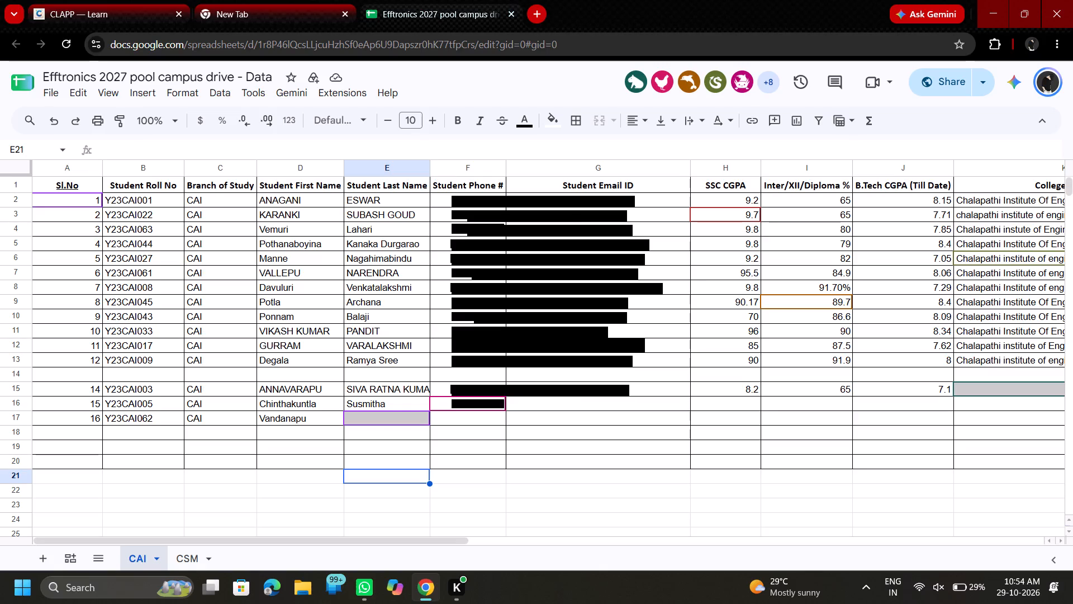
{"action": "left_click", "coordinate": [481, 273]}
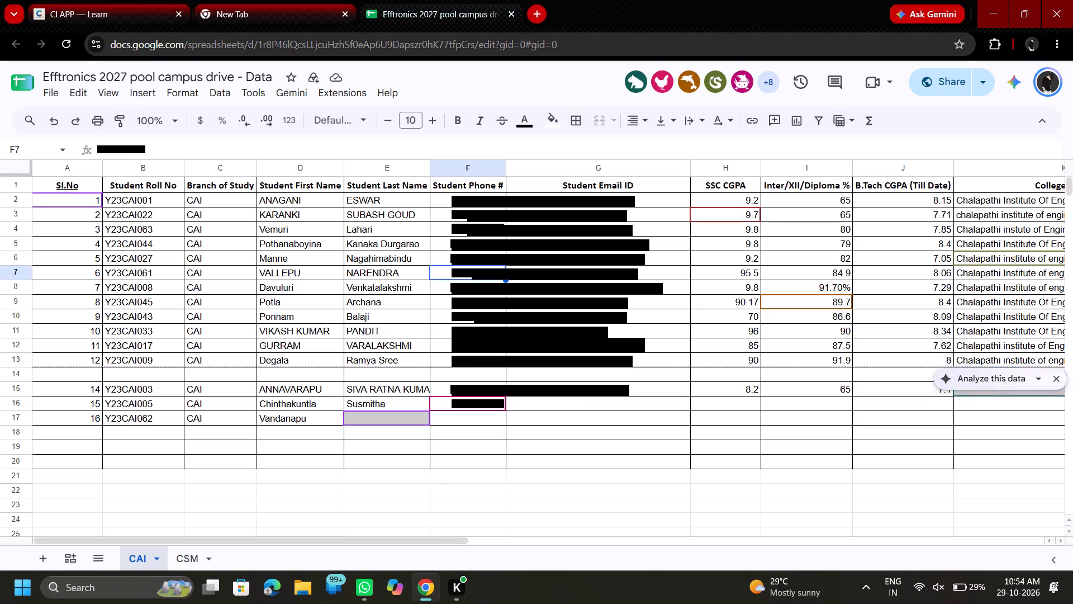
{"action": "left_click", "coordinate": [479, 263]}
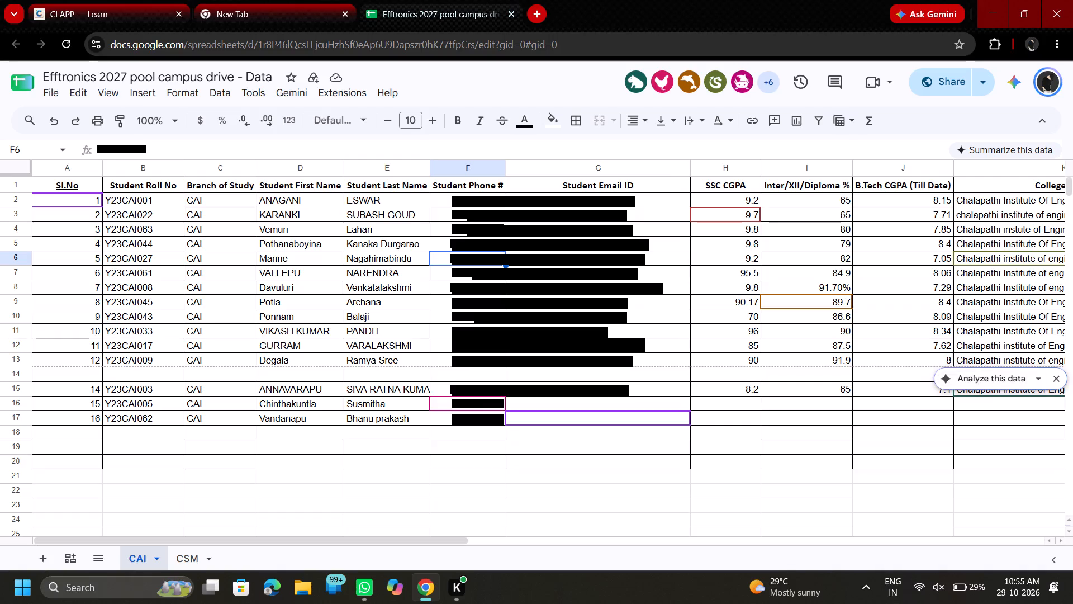
Dismiss the floating suggestion to analyze the data.
{"action": "left_click", "coordinate": [1063, 380]}
{"action": "left_click", "coordinate": [1055, 380]}
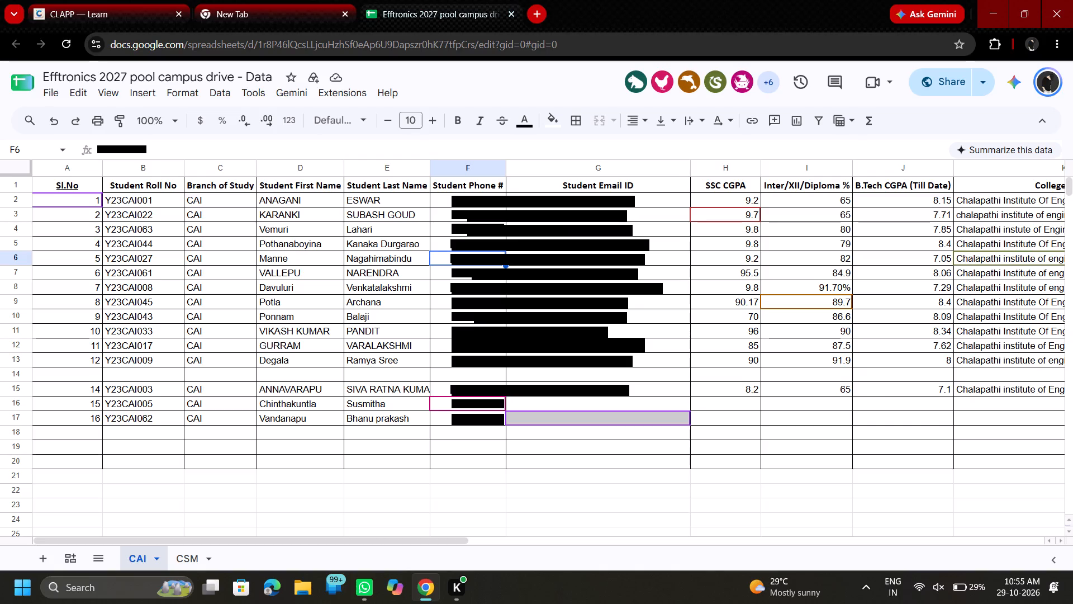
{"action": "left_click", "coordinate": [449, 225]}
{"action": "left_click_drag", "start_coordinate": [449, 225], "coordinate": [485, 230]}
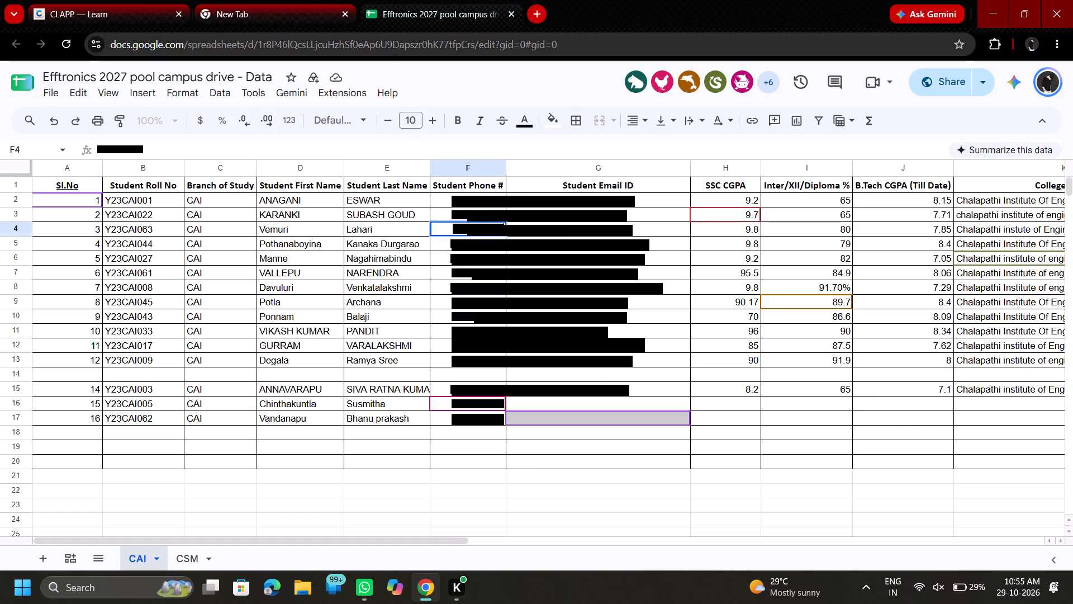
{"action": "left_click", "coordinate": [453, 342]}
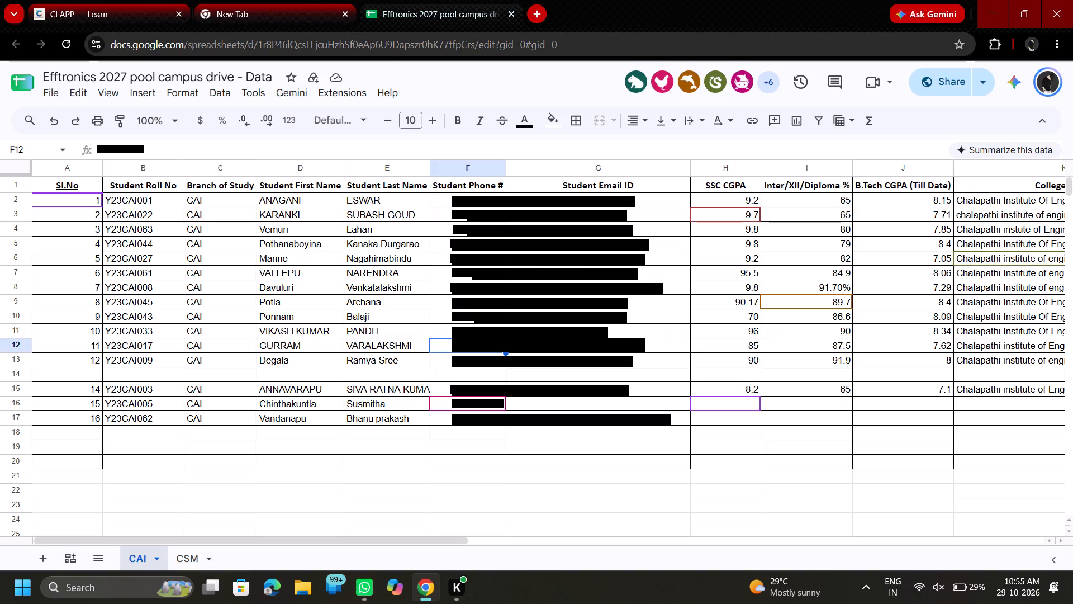